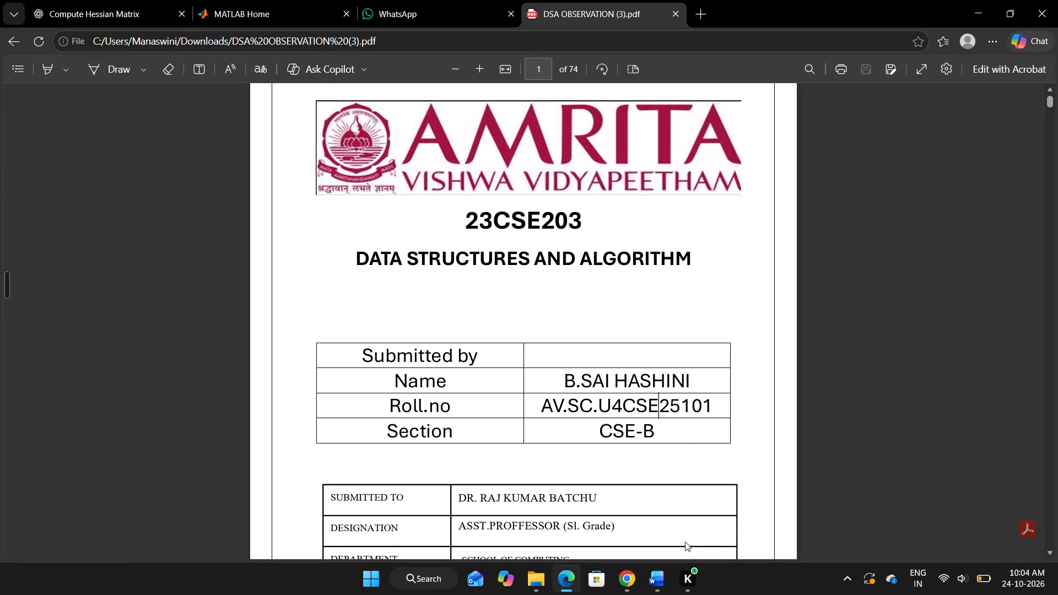
Switch to the Optimization Techniques report in Word and add a space before and after the period in the student's name on the cover.
{"action": "left_click", "coordinate": [660, 587]}
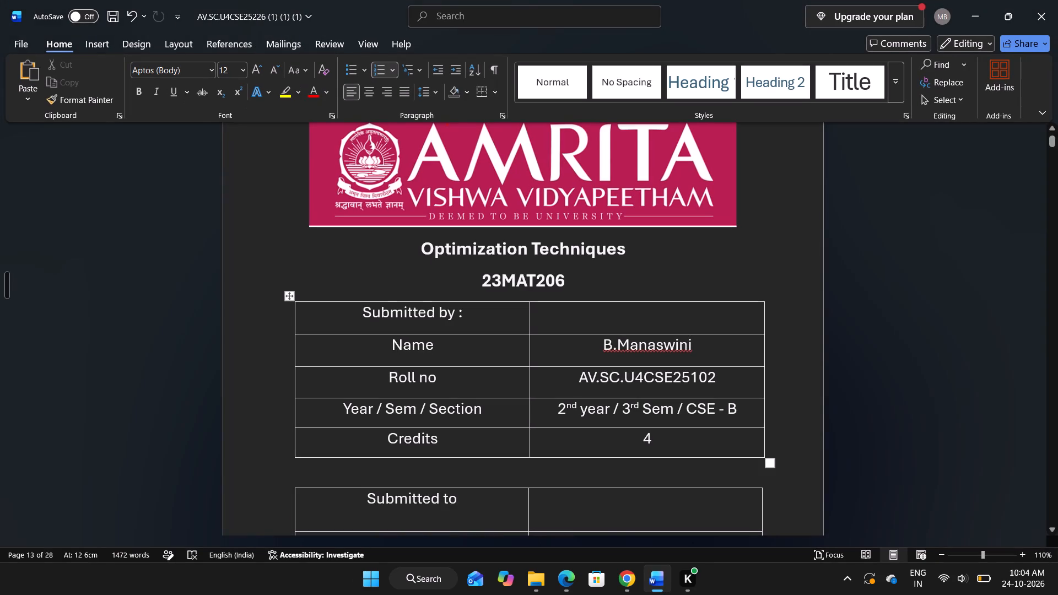
{"action": "scroll", "coordinate": [703, 360], "scroll_direction": "down", "scroll_amount": 1}
{"action": "left_click", "coordinate": [620, 236]}
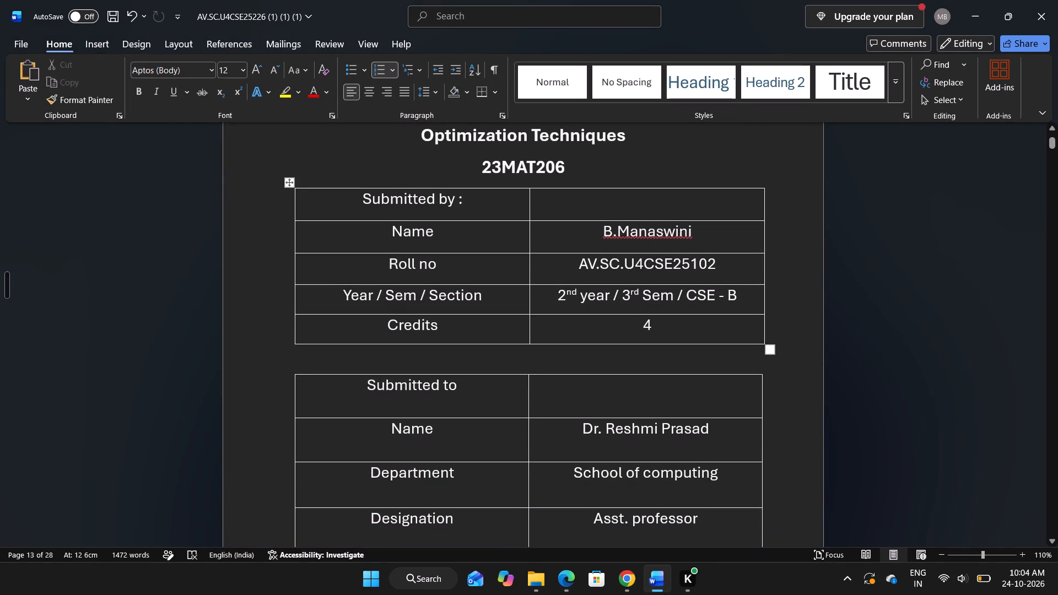
{"action": "key", "text": "space"}
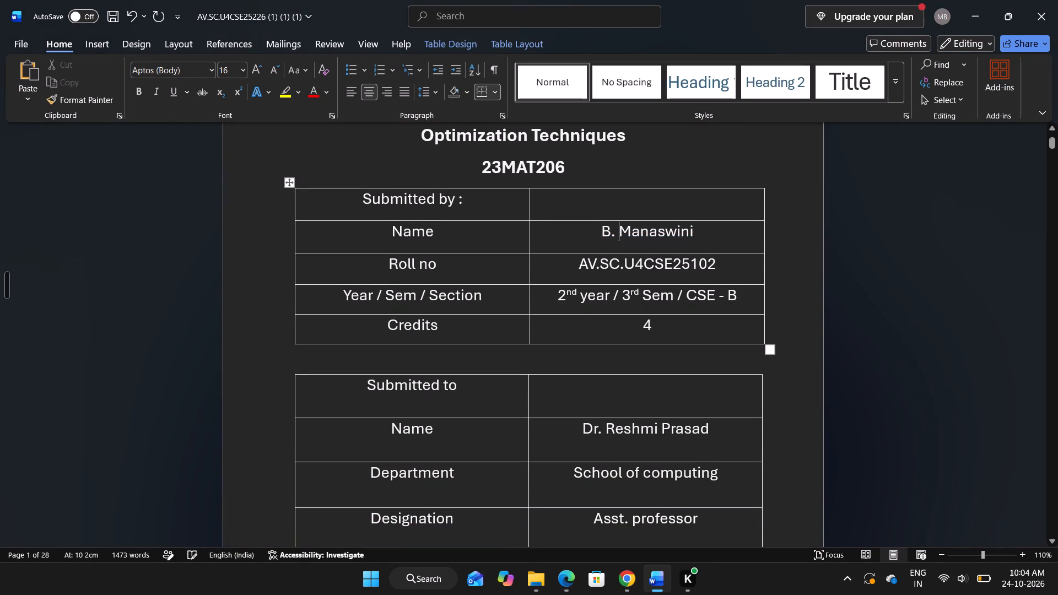
{"action": "left_click", "coordinate": [609, 235]}
{"action": "key", "text": "space"}
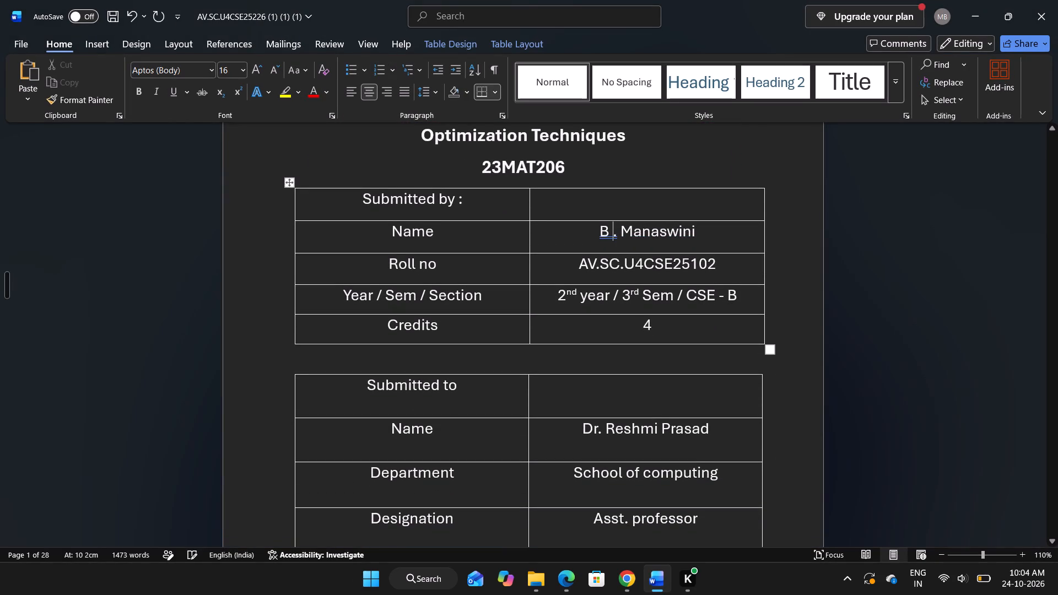
Review the page layout, question text and MATLAB screenshots of the report from the cover page through Q9.
{"action": "scroll", "coordinate": [761, 375], "scroll_direction": "down", "scroll_amount": 5}
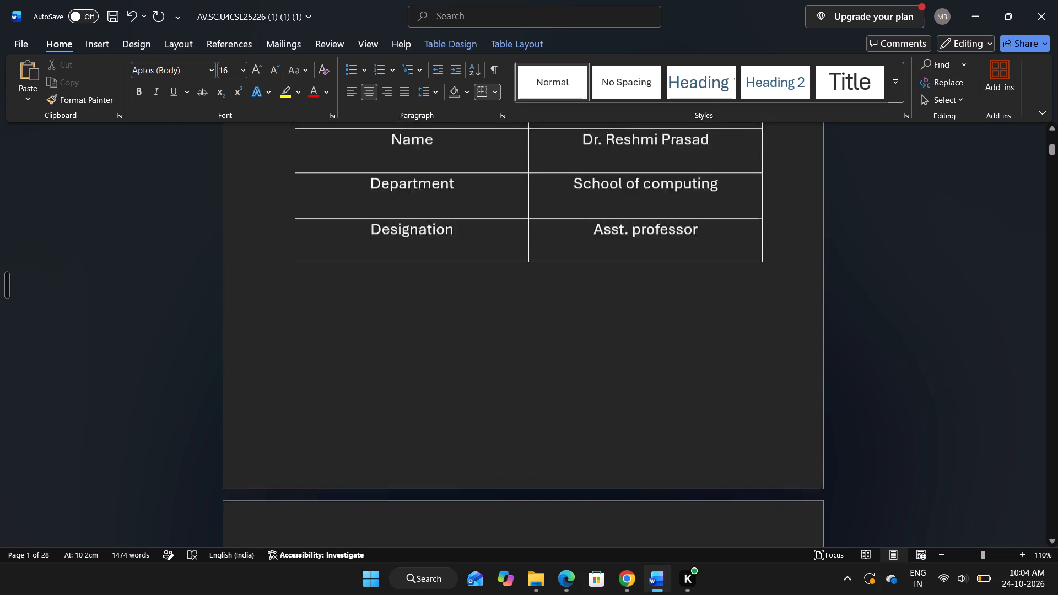
{"action": "scroll", "coordinate": [761, 375], "scroll_direction": "down", "scroll_amount": 10}
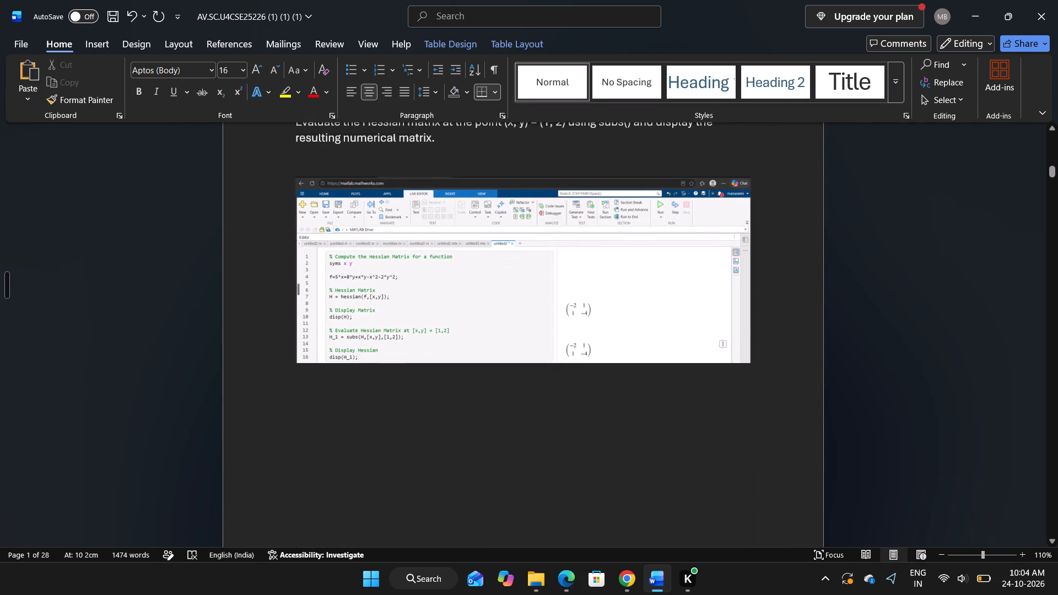
{"action": "scroll", "coordinate": [761, 375], "scroll_direction": "down", "scroll_amount": 4}
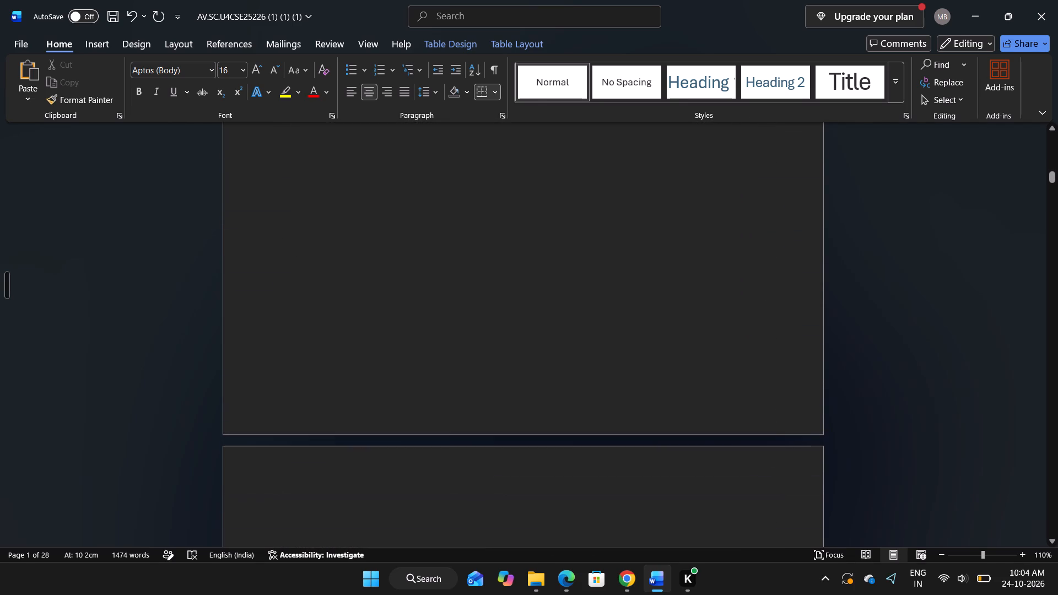
{"action": "scroll", "coordinate": [761, 375], "scroll_direction": "down", "scroll_amount": 6}
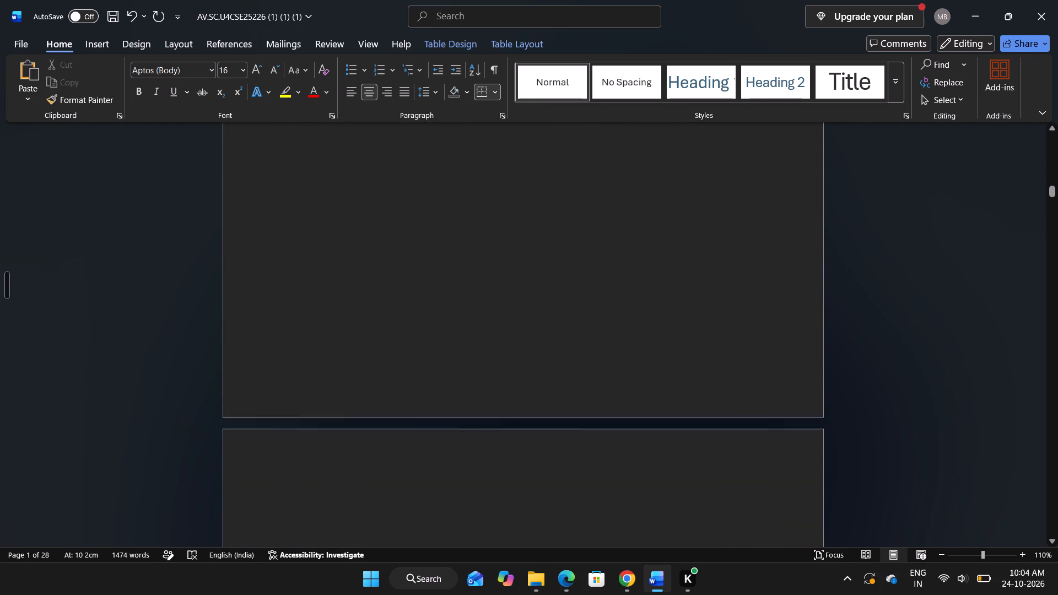
{"action": "scroll", "coordinate": [761, 375], "scroll_direction": "down", "scroll_amount": 2}
{"action": "left_click", "coordinate": [761, 375]}
{"action": "scroll", "coordinate": [761, 375], "scroll_direction": "down", "scroll_amount": 8}
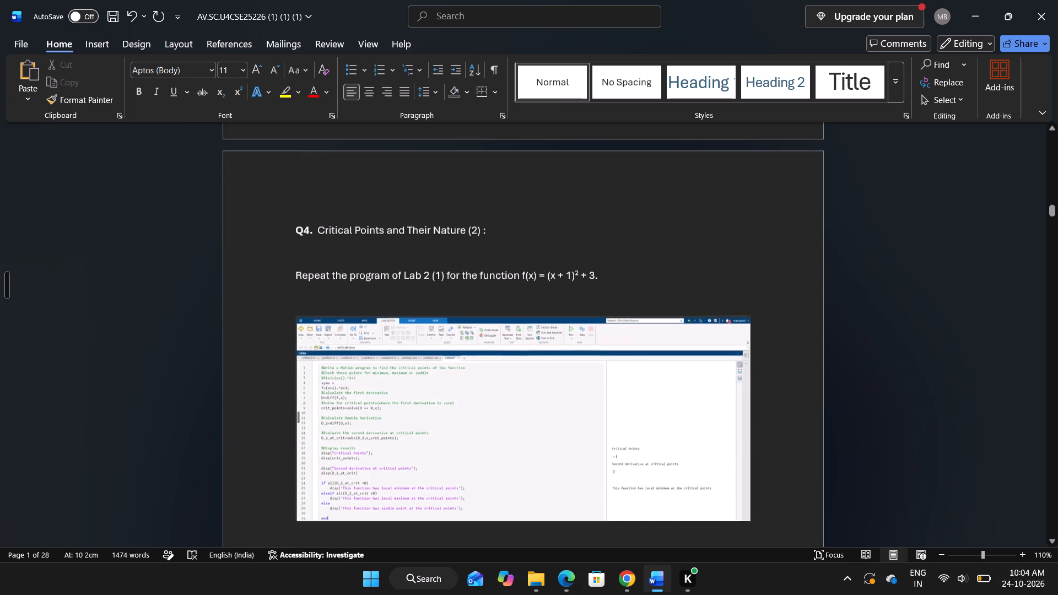
{"action": "scroll", "coordinate": [761, 375], "scroll_direction": "down", "scroll_amount": 4}
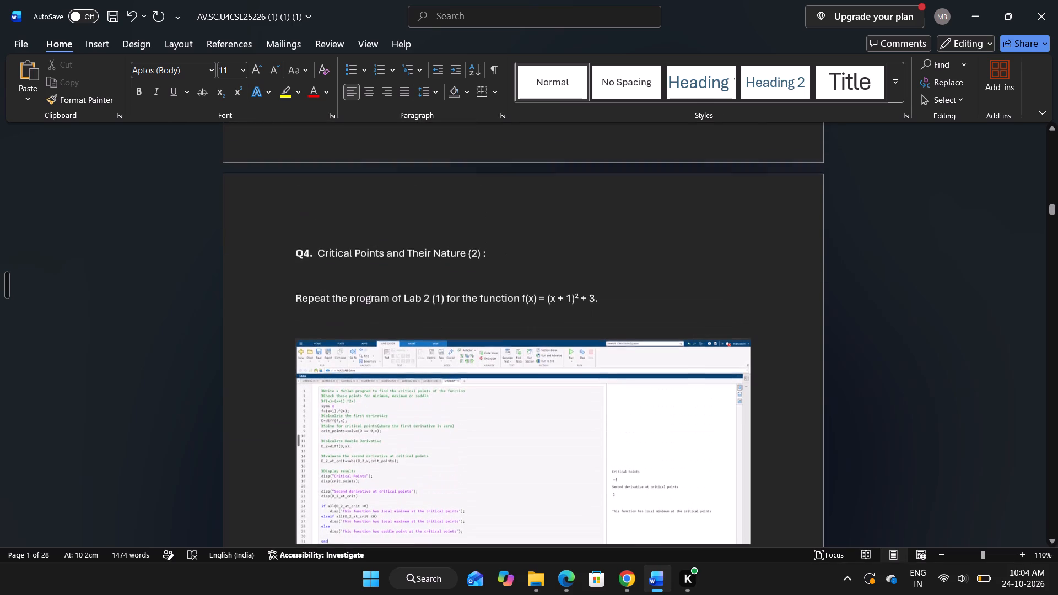
{"action": "scroll", "coordinate": [761, 375], "scroll_direction": "down", "scroll_amount": 4}
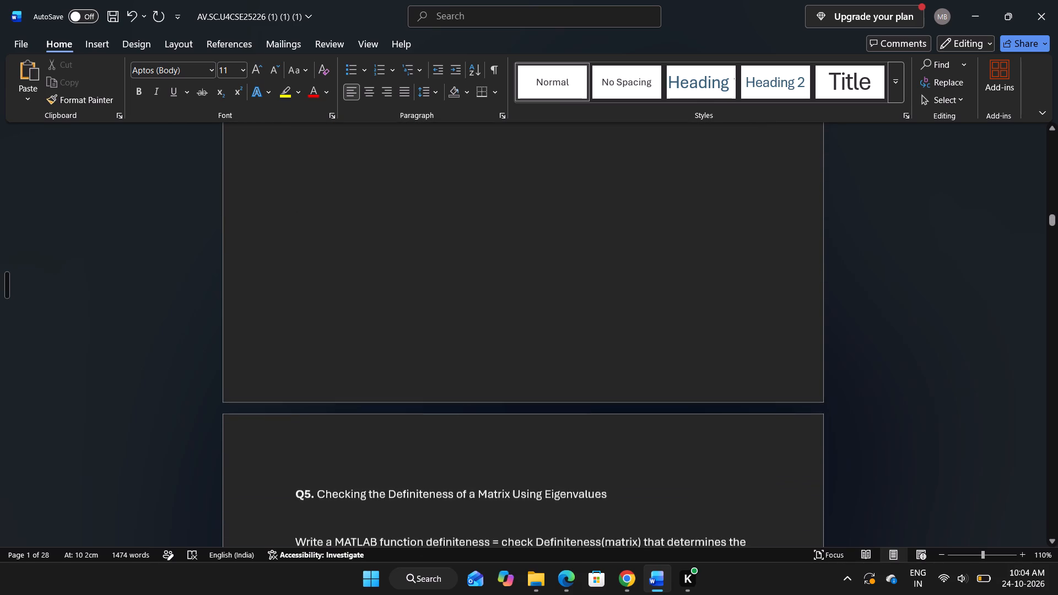
{"action": "scroll", "coordinate": [761, 375], "scroll_direction": "down", "scroll_amount": 6}
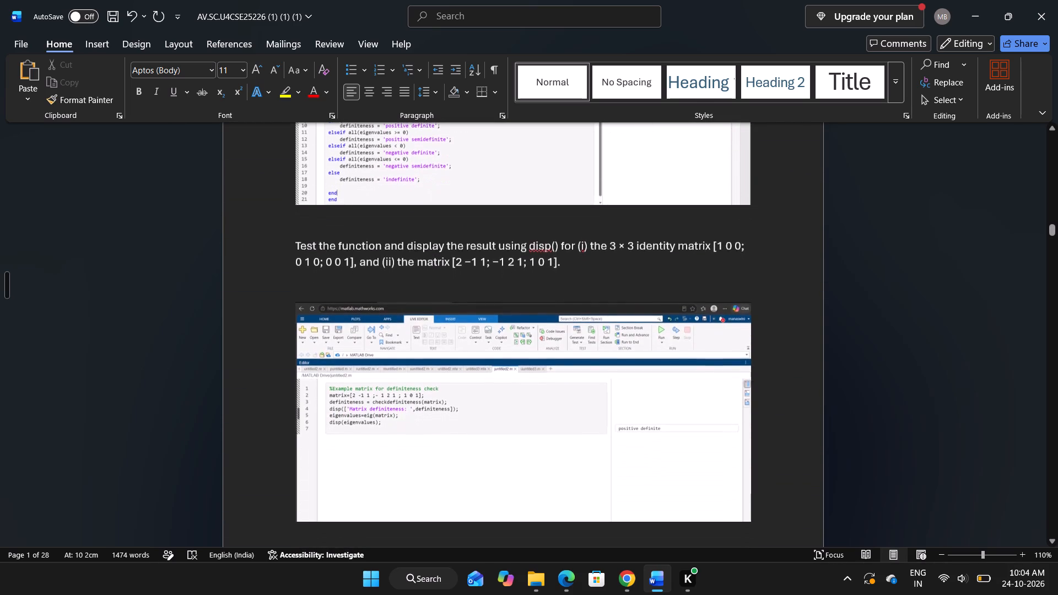
{"action": "scroll", "coordinate": [761, 375], "scroll_direction": "down", "scroll_amount": 5}
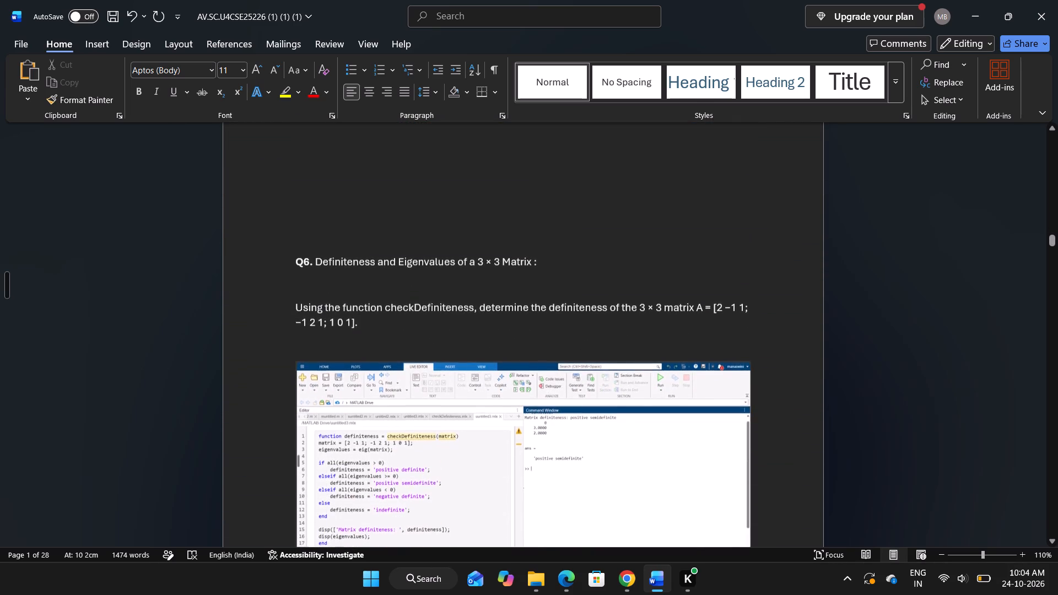
{"action": "scroll", "coordinate": [761, 375], "scroll_direction": "down", "scroll_amount": 6}
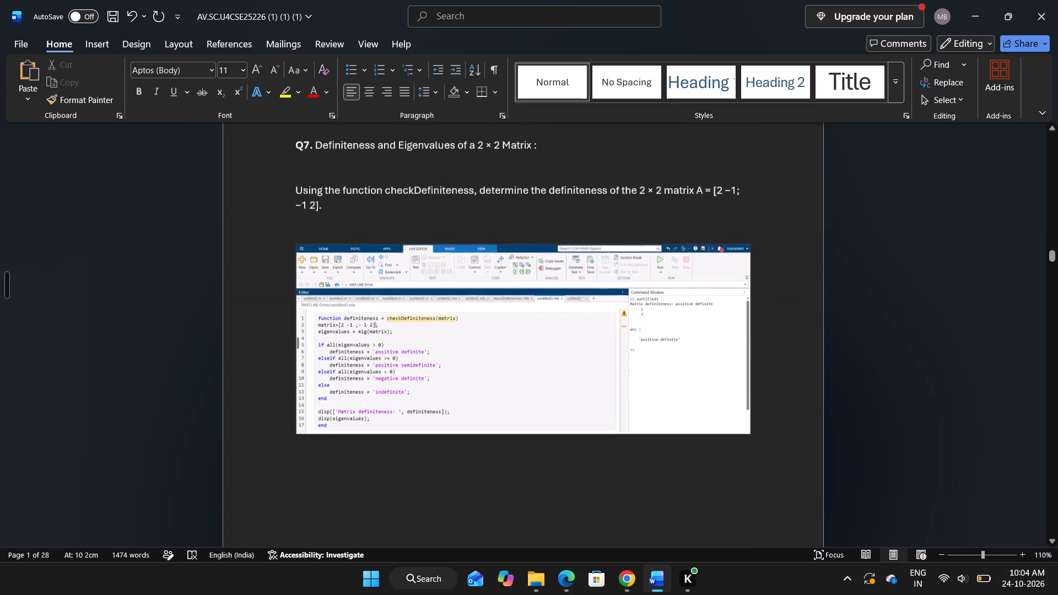
{"action": "scroll", "coordinate": [761, 375], "scroll_direction": "down", "scroll_amount": 5}
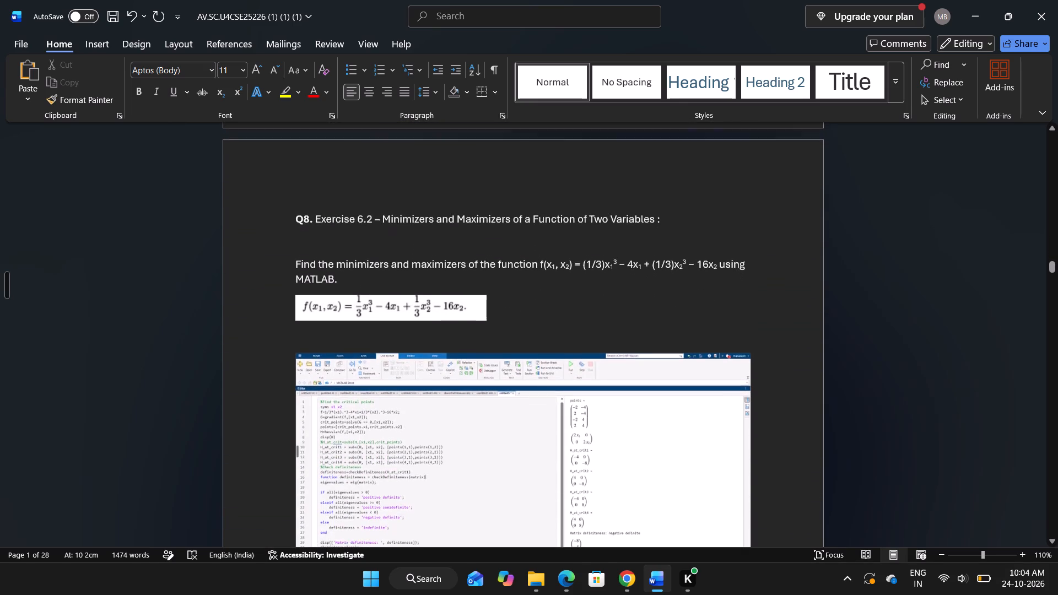
{"action": "scroll", "coordinate": [761, 375], "scroll_direction": "down", "scroll_amount": 6}
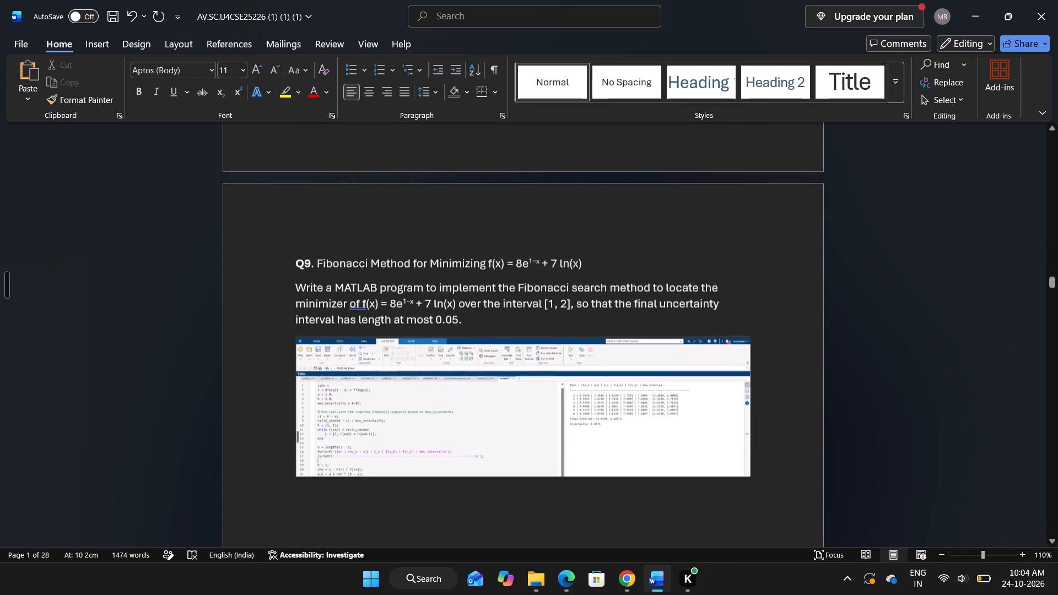
{"action": "scroll", "coordinate": [761, 375], "scroll_direction": "down", "scroll_amount": 1}
{"action": "scroll", "coordinate": [761, 375], "scroll_direction": "up", "scroll_amount": 2}
{"action": "scroll", "coordinate": [761, 375], "scroll_direction": "down", "scroll_amount": 1}
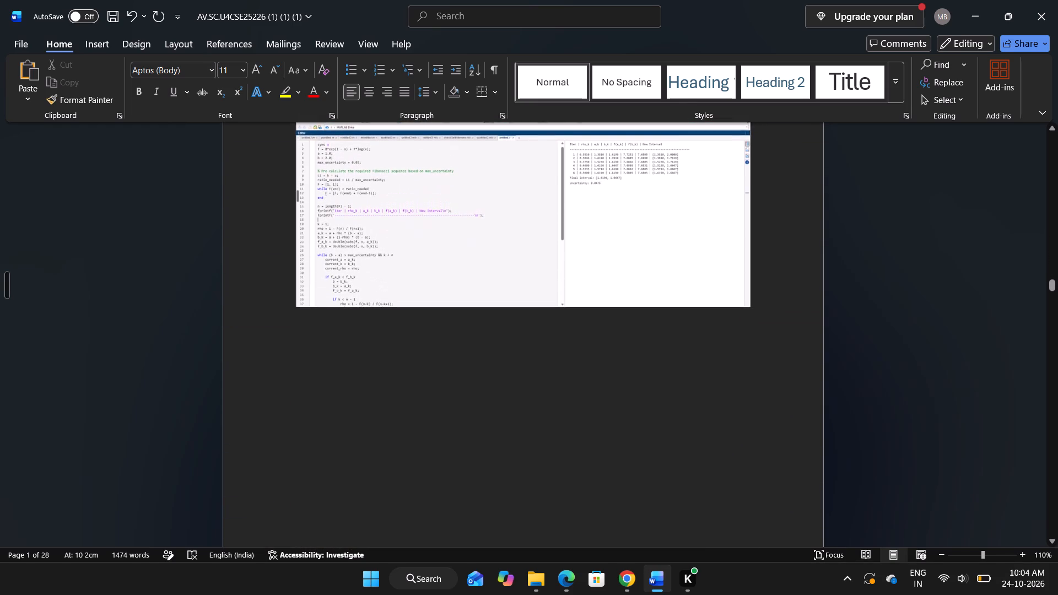
Insert two line breaks before the Q10 heading to push the question onto the next page.
{"action": "scroll", "coordinate": [761, 375], "scroll_direction": "down", "scroll_amount": 2}
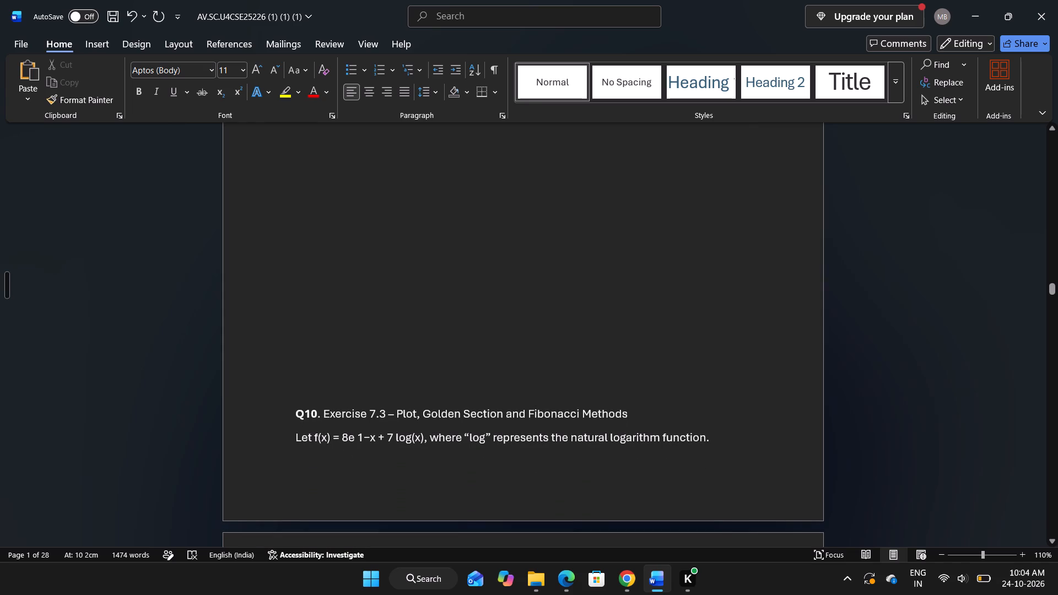
{"action": "left_click", "coordinate": [294, 412]}
{"action": "key", "text": "Return"}
{"action": "key", "text": "Return"}
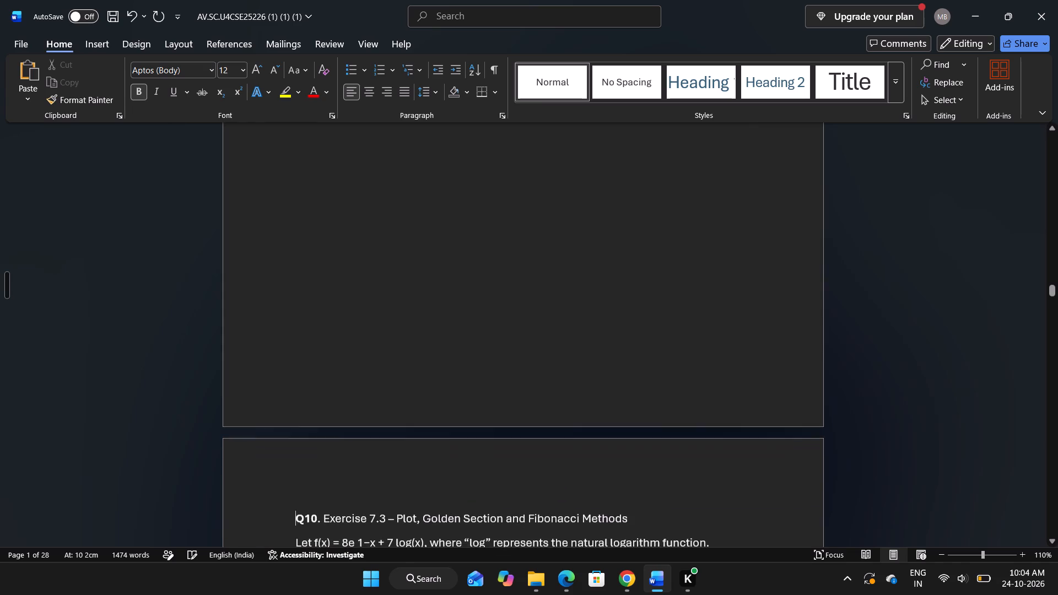
Take the second Fibonacci screenshot under Q10 part c off the automatic "d." list numbering.
{"action": "scroll", "coordinate": [294, 412], "scroll_direction": "down", "scroll_amount": 3}
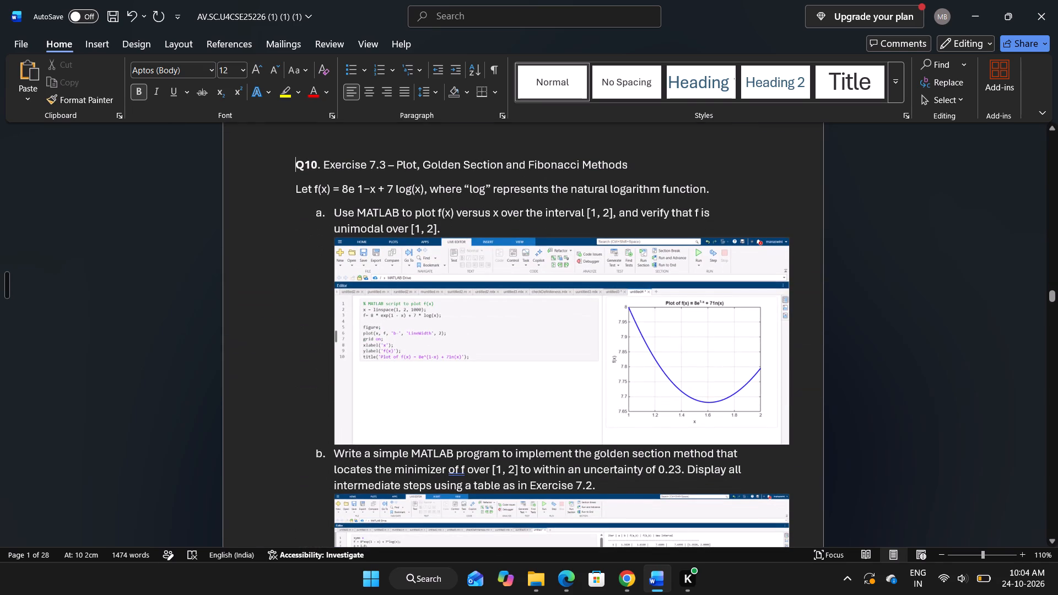
{"action": "scroll", "coordinate": [481, 434], "scroll_direction": "down", "scroll_amount": 1}
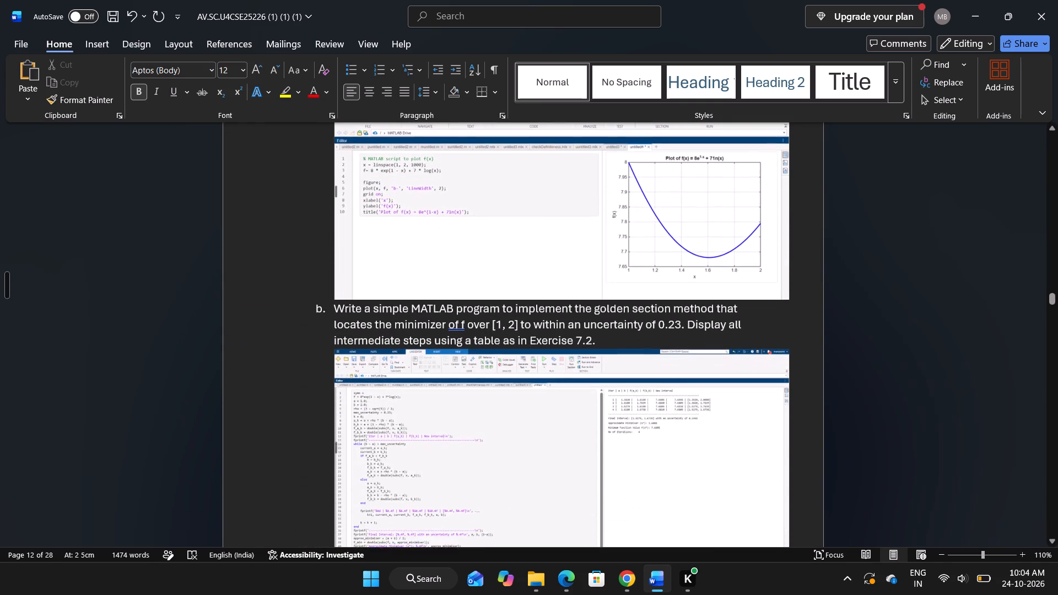
{"action": "scroll", "coordinate": [482, 426], "scroll_direction": "down", "scroll_amount": 2}
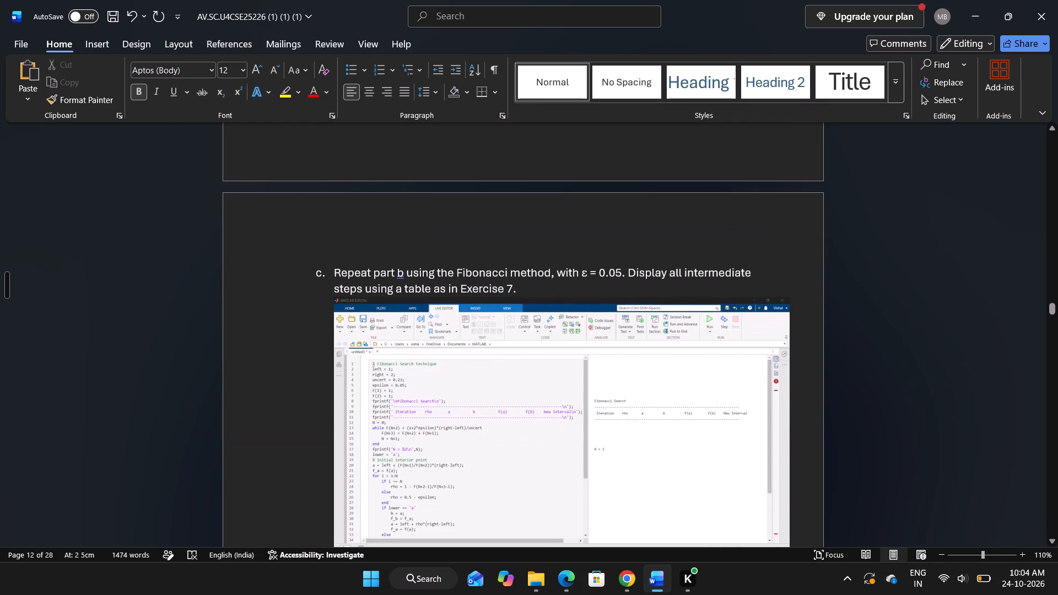
{"action": "scroll", "coordinate": [482, 426], "scroll_direction": "down", "scroll_amount": 1}
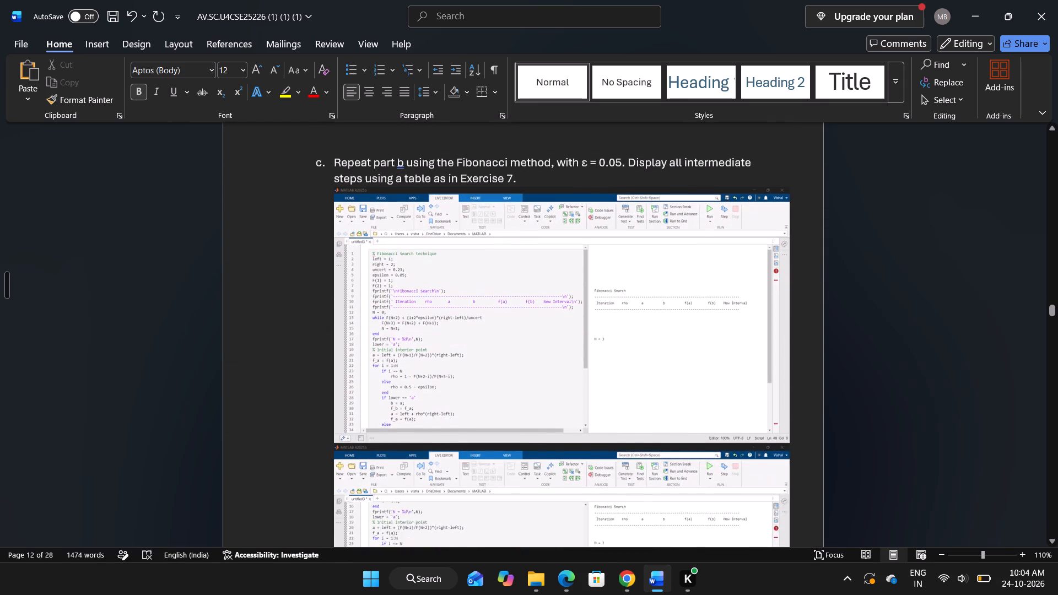
{"action": "scroll", "coordinate": [482, 426], "scroll_direction": "down", "scroll_amount": 2}
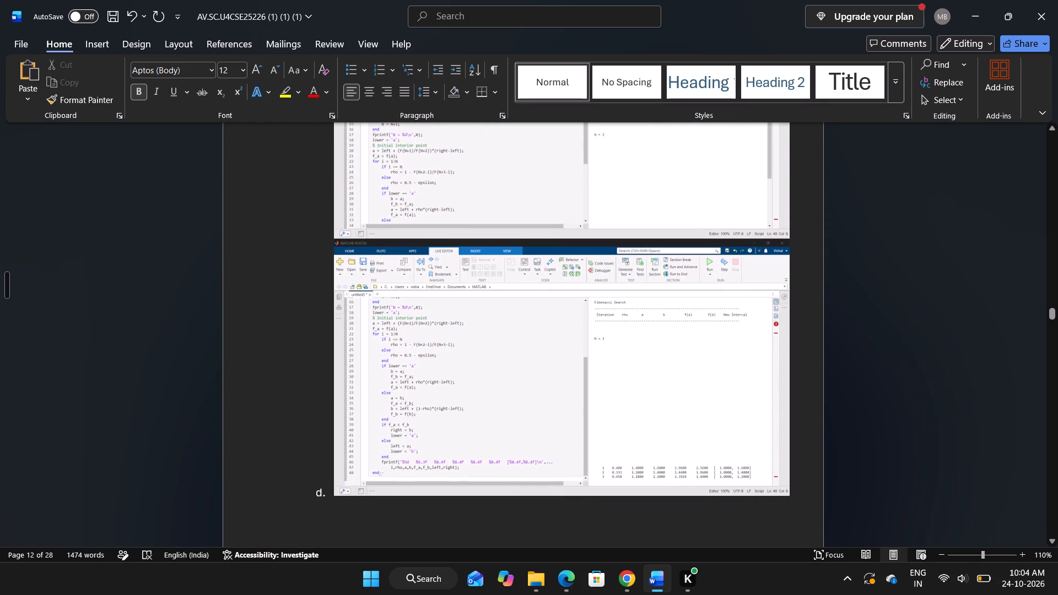
{"action": "left_click", "coordinate": [325, 489]}
{"action": "key", "text": "Return"}
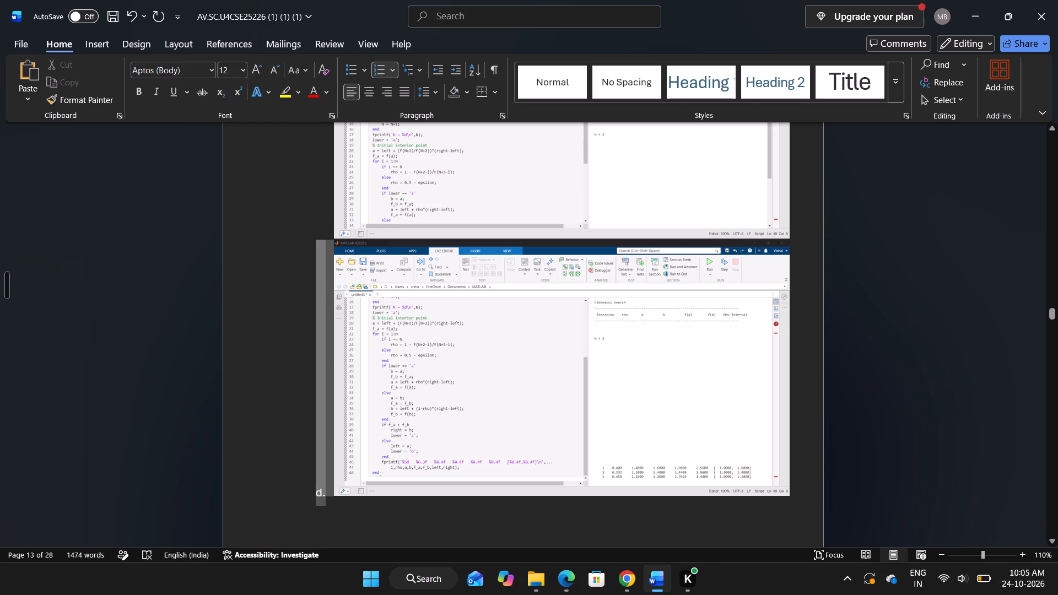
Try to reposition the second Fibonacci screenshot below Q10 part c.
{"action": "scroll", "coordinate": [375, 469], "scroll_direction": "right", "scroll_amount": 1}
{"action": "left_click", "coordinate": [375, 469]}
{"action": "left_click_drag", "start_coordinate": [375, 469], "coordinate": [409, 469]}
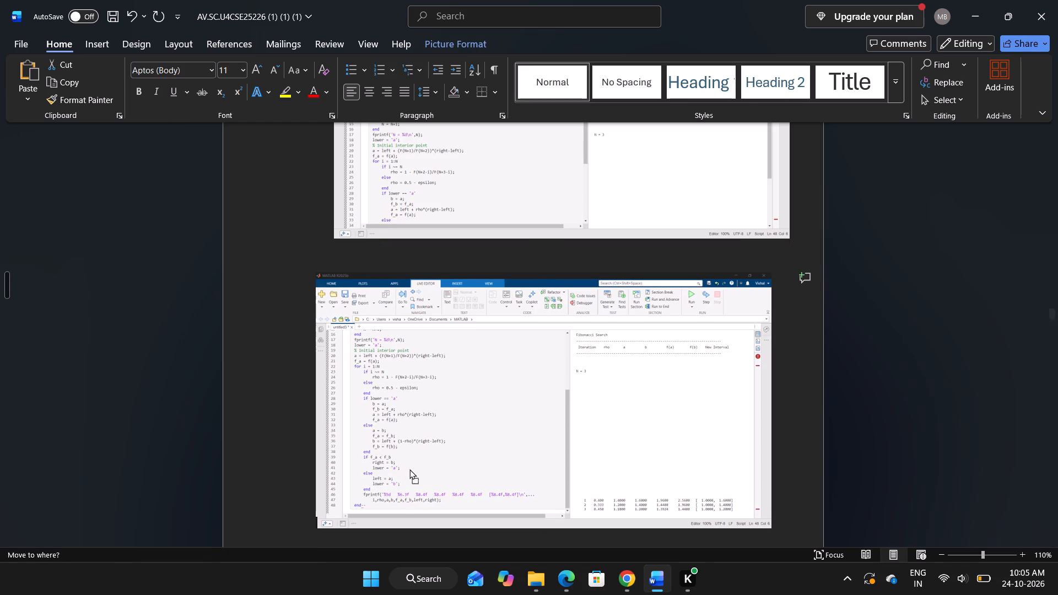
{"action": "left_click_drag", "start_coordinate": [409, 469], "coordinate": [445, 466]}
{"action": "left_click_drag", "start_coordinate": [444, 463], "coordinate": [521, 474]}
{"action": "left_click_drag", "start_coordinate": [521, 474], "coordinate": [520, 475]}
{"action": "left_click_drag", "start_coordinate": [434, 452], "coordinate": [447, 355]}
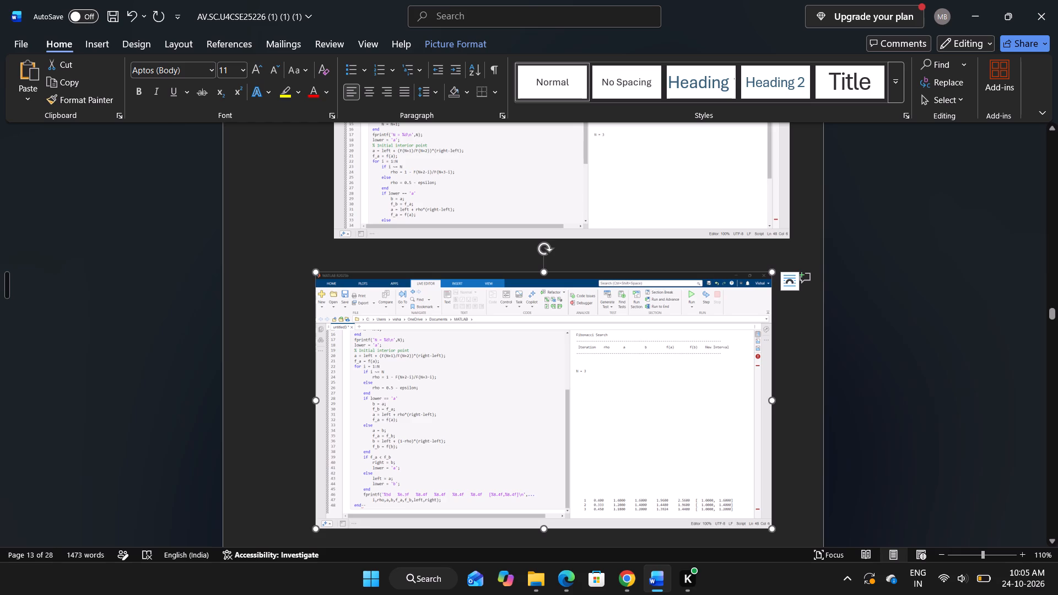
Resize the second Fibonacci screenshot to be slightly larger, keeping its proportions.
{"action": "left_click_drag", "start_coordinate": [316, 273], "coordinate": [366, 288]}
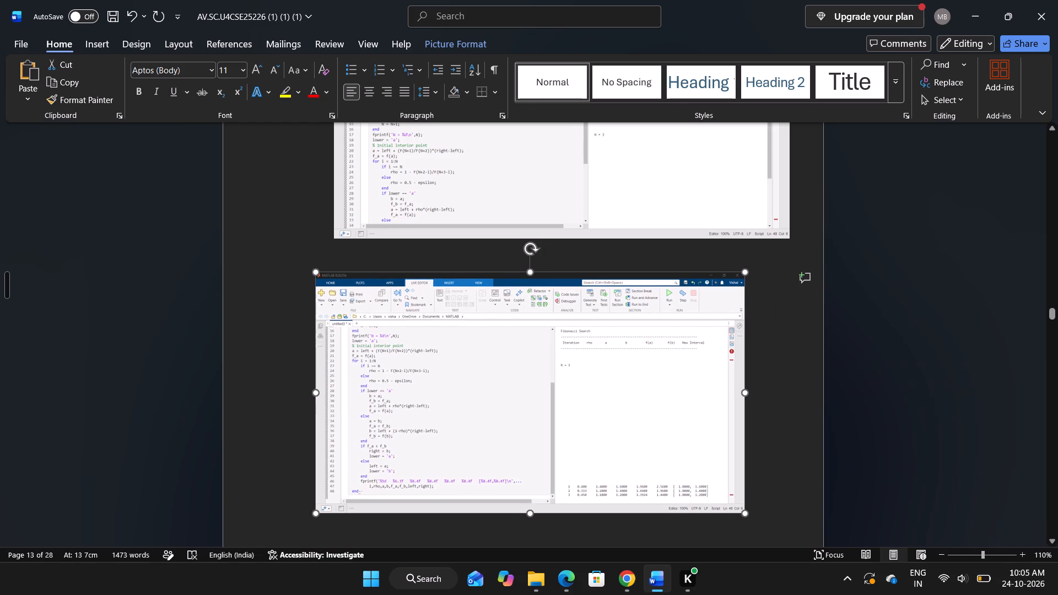
{"action": "left_click_drag", "start_coordinate": [366, 288], "coordinate": [325, 269]}
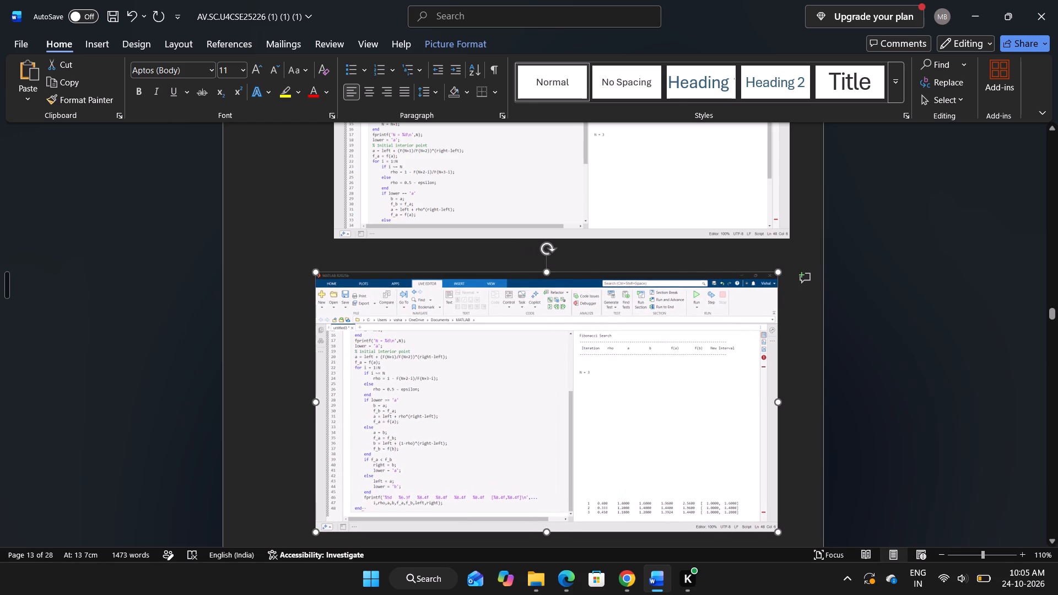
{"action": "left_click", "coordinate": [528, 388]}
{"action": "left_click", "coordinate": [528, 388]}
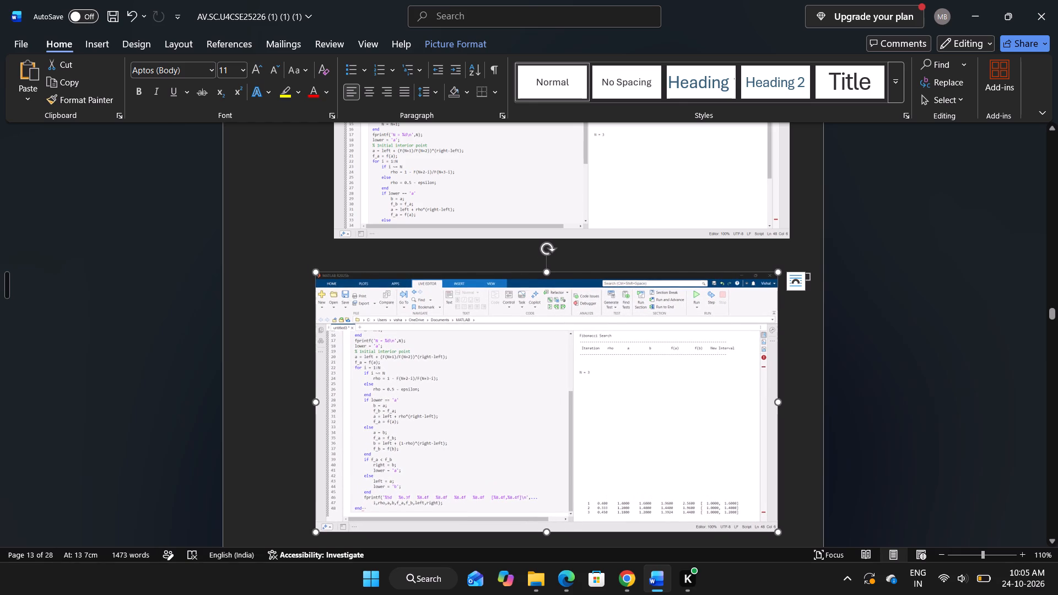
Enter the label "d." directly above the second Fibonacci screenshot in Q10.
{"action": "left_click", "coordinate": [261, 266]}
{"action": "left_click", "coordinate": [304, 289]}
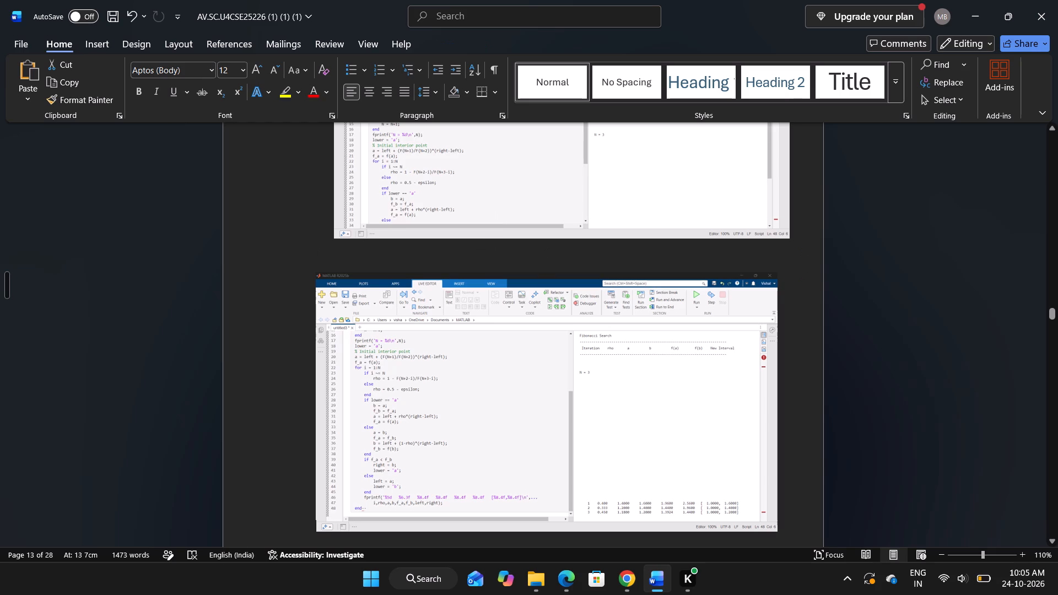
{"action": "left_click", "coordinate": [298, 287]}
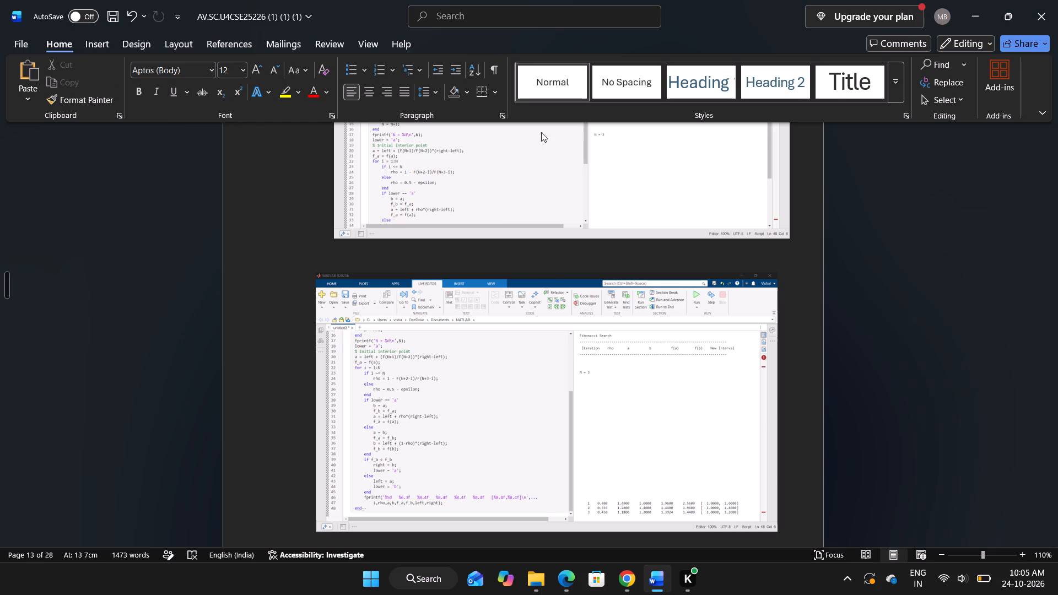
{"action": "left_click", "coordinate": [280, 300]}
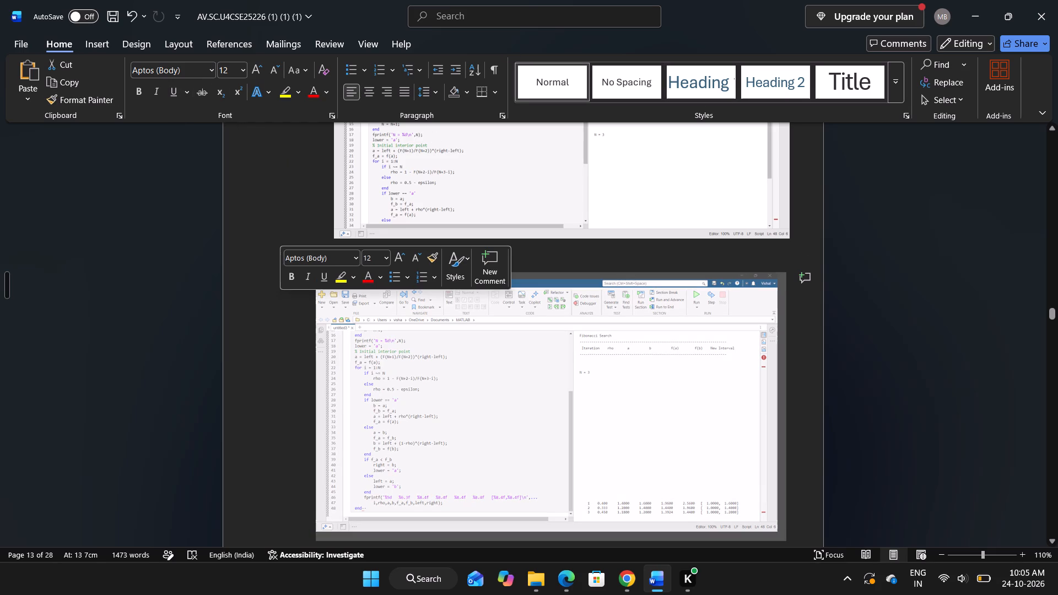
{"action": "left_click", "coordinate": [291, 299]}
{"action": "left_click", "coordinate": [304, 272]}
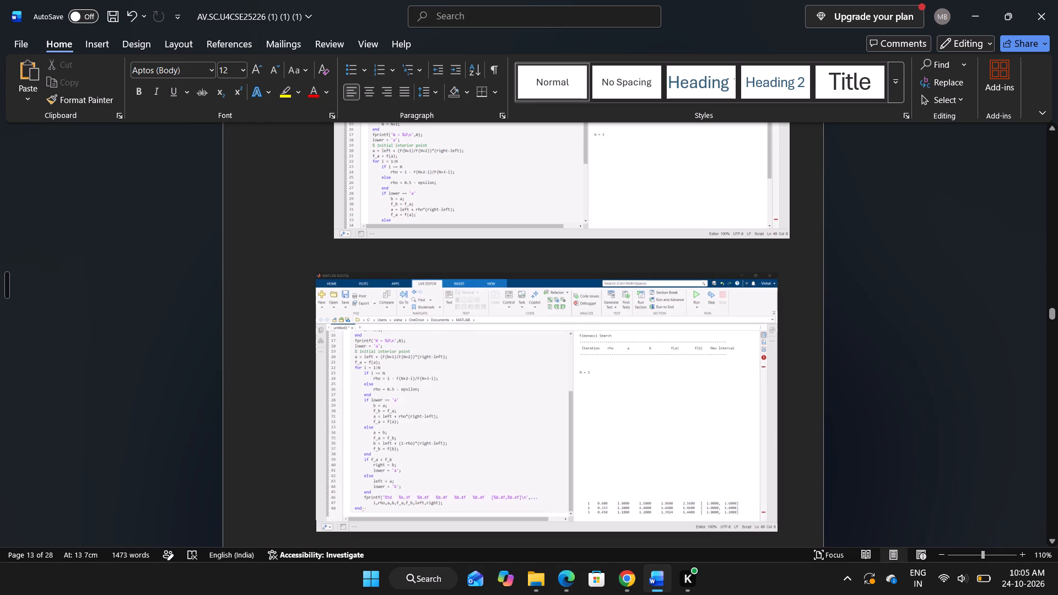
{"action": "key", "text": "d"}
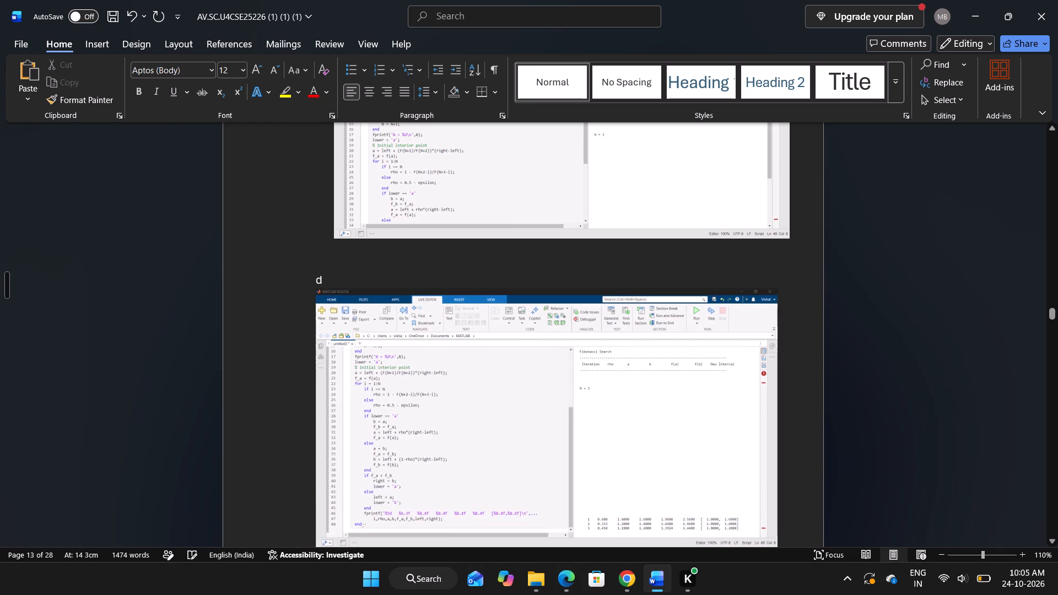
{"action": "key", "text": "period"}
Check the layout of Q10 parts c and d and continue on to Q11.
{"action": "scroll", "coordinate": [487, 294], "scroll_direction": "right", "scroll_amount": 1}
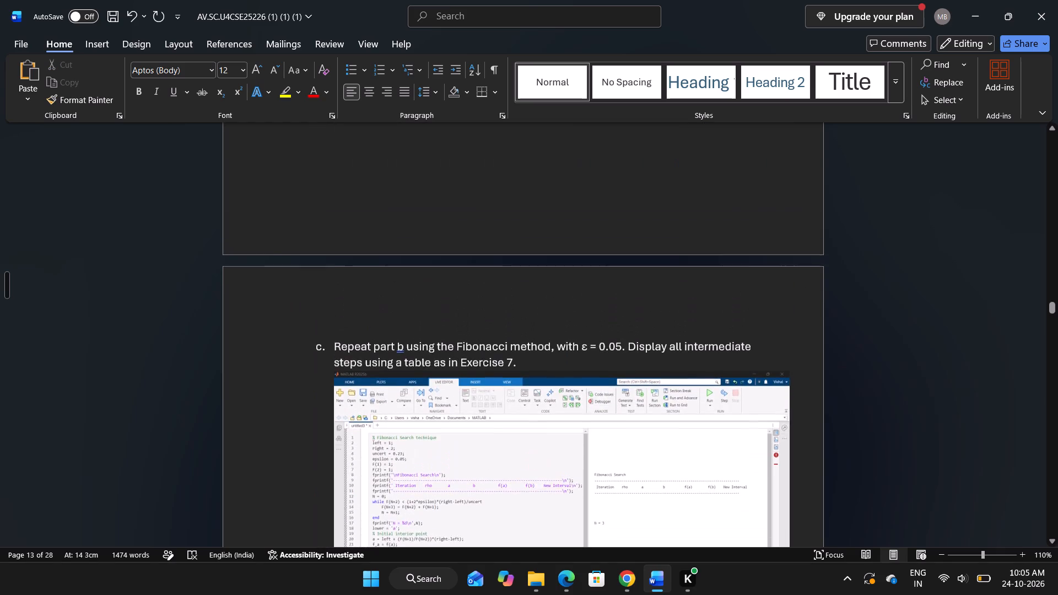
{"action": "scroll", "coordinate": [487, 294], "scroll_direction": "right", "scroll_amount": 2}
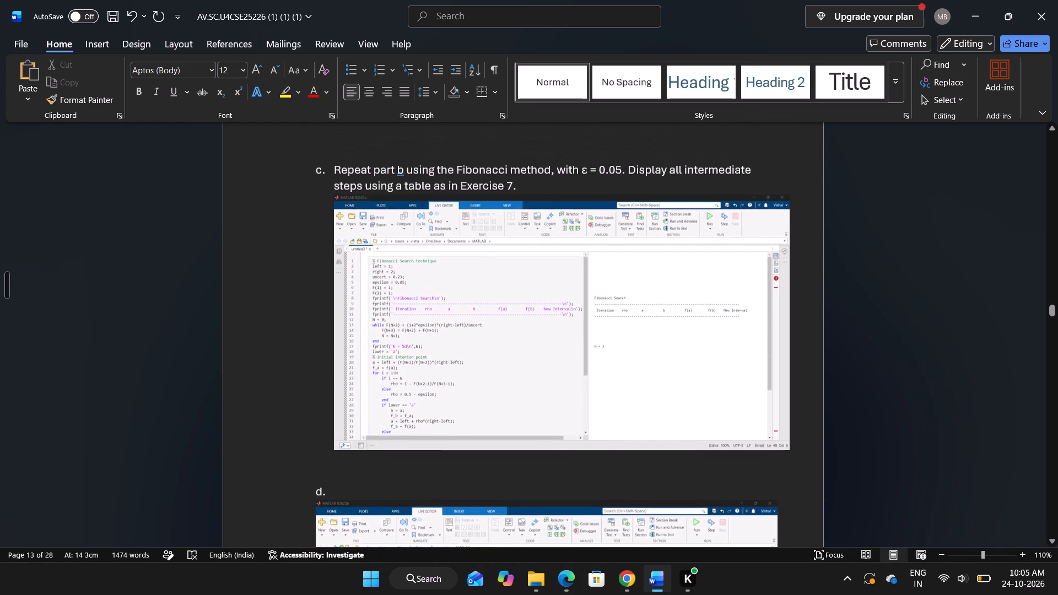
{"action": "scroll", "coordinate": [487, 294], "scroll_direction": "right", "scroll_amount": 1}
{"action": "scroll", "coordinate": [487, 294], "scroll_direction": "down", "scroll_amount": 1}
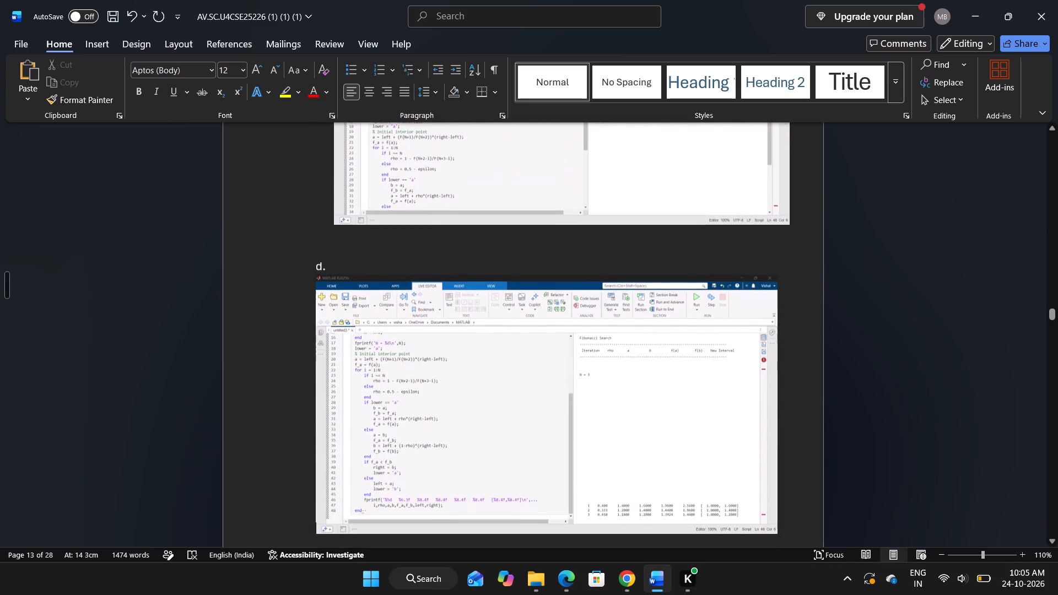
{"action": "scroll", "coordinate": [487, 294], "scroll_direction": "down", "scroll_amount": 2}
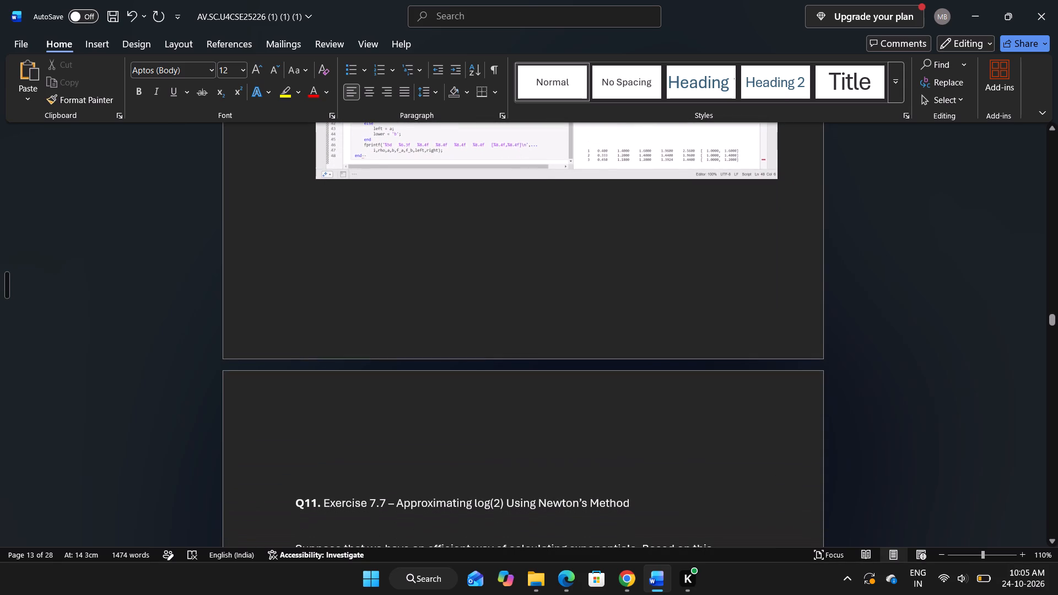
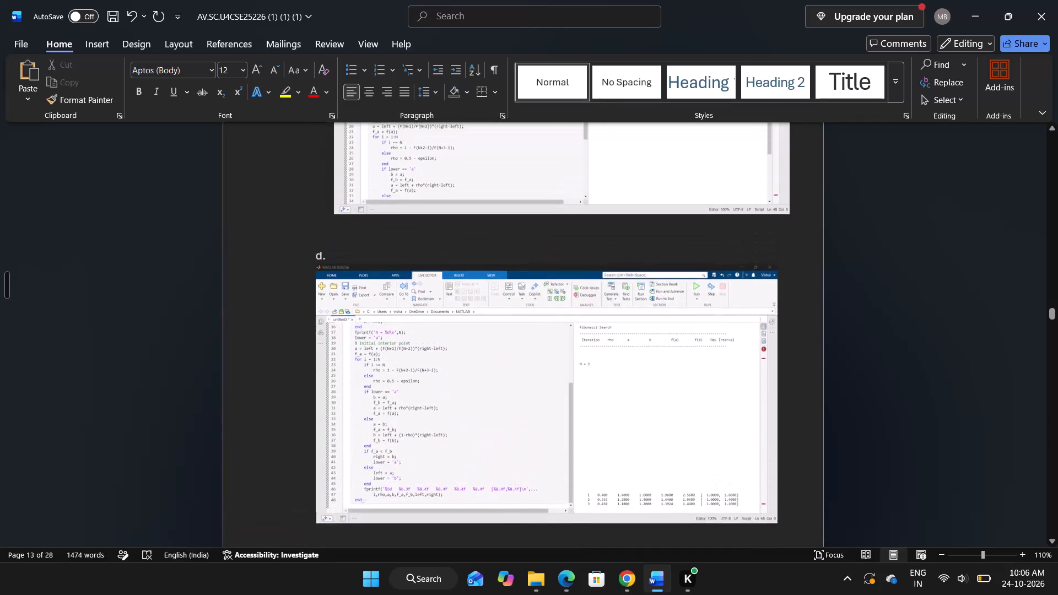
Capture a screen snip covering both Fibonacci code screenshots in Q10 parts c and d.
{"action": "scroll", "coordinate": [487, 294], "scroll_direction": "up", "scroll_amount": 2}
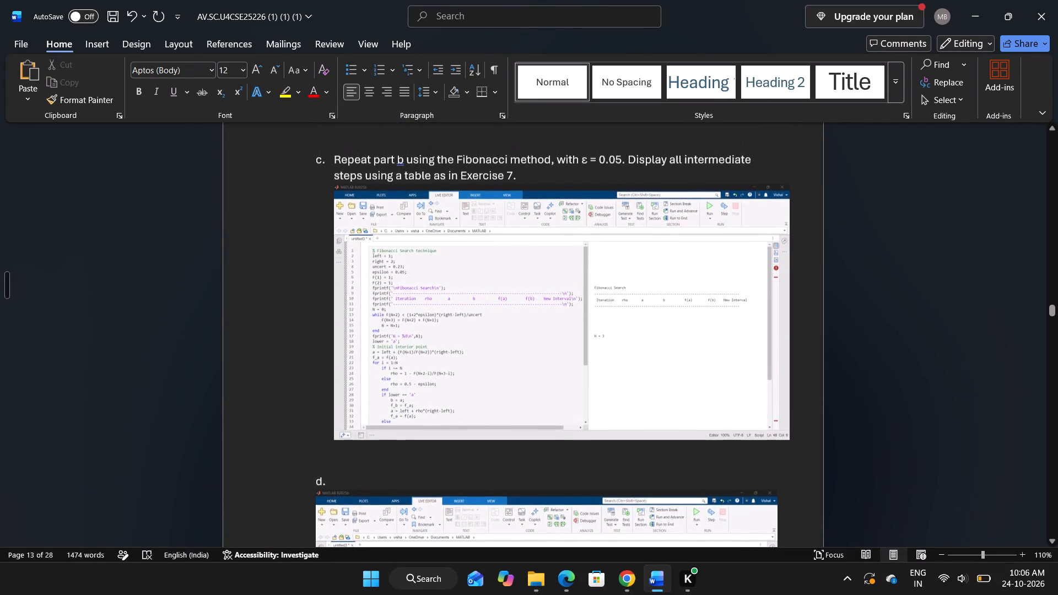
{"action": "scroll", "coordinate": [487, 294], "scroll_direction": "down", "scroll_amount": 2}
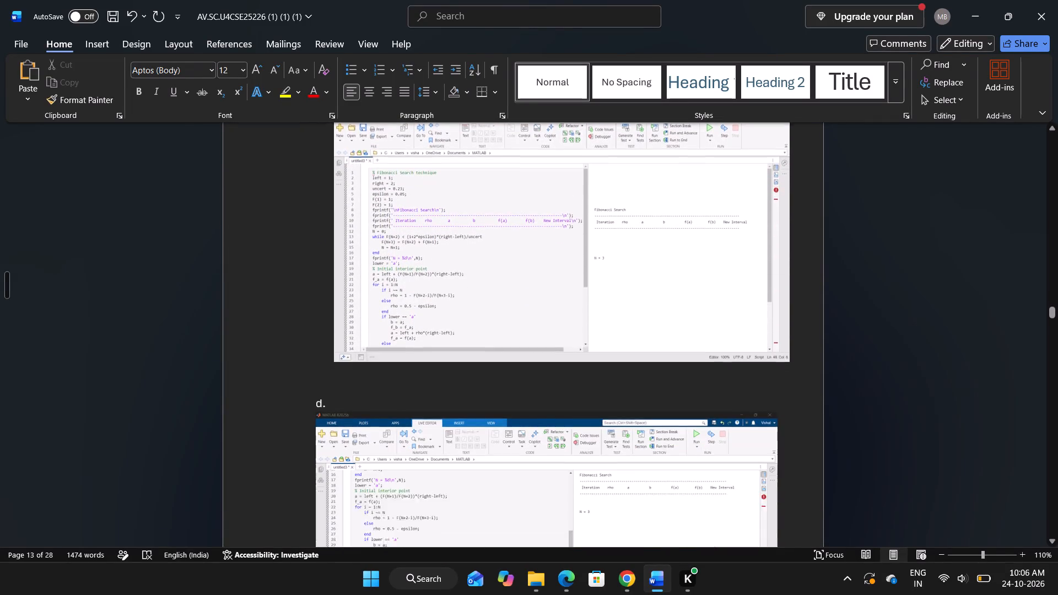
{"action": "scroll", "coordinate": [487, 294], "scroll_direction": "down", "scroll_amount": 2}
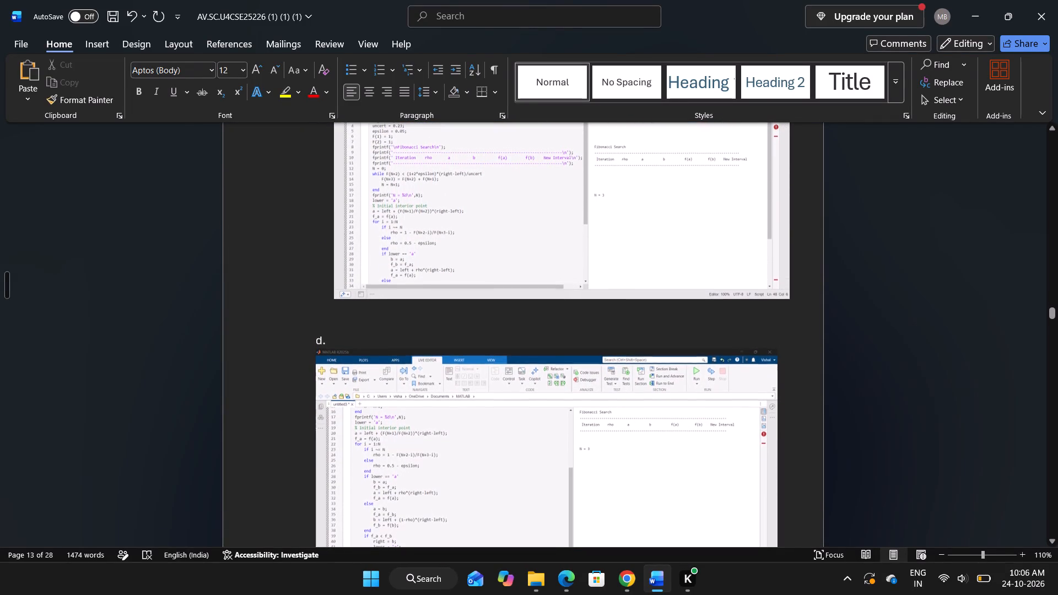
{"action": "scroll", "coordinate": [490, 265], "scroll_direction": "down", "scroll_amount": 1}
{"action": "scroll", "coordinate": [490, 265], "scroll_direction": "down", "scroll_amount": 2, "text": "ctrl"}
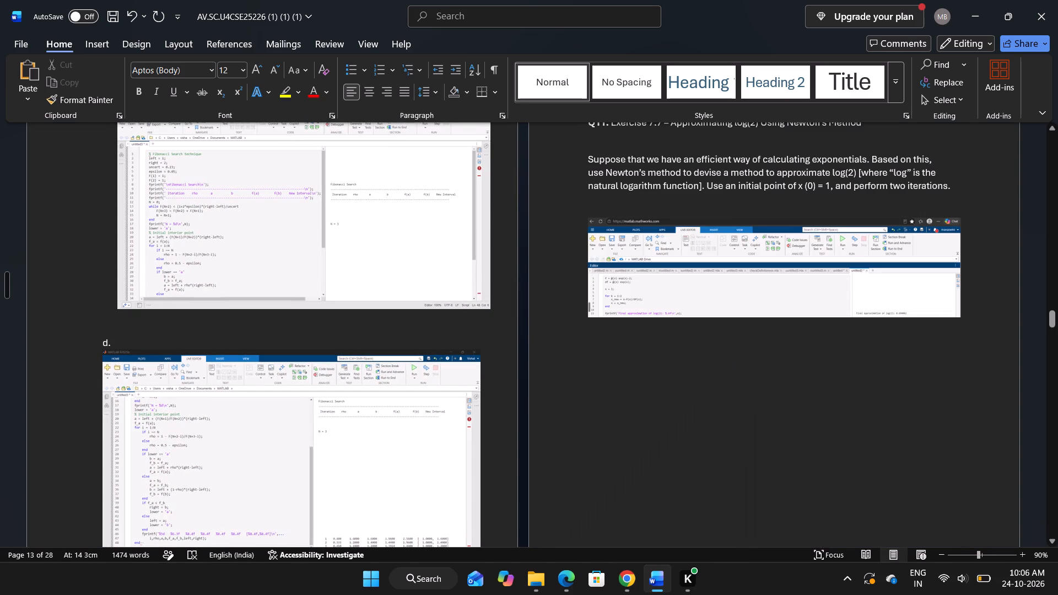
{"action": "scroll", "coordinate": [577, 339], "scroll_direction": "right", "scroll_amount": 1}
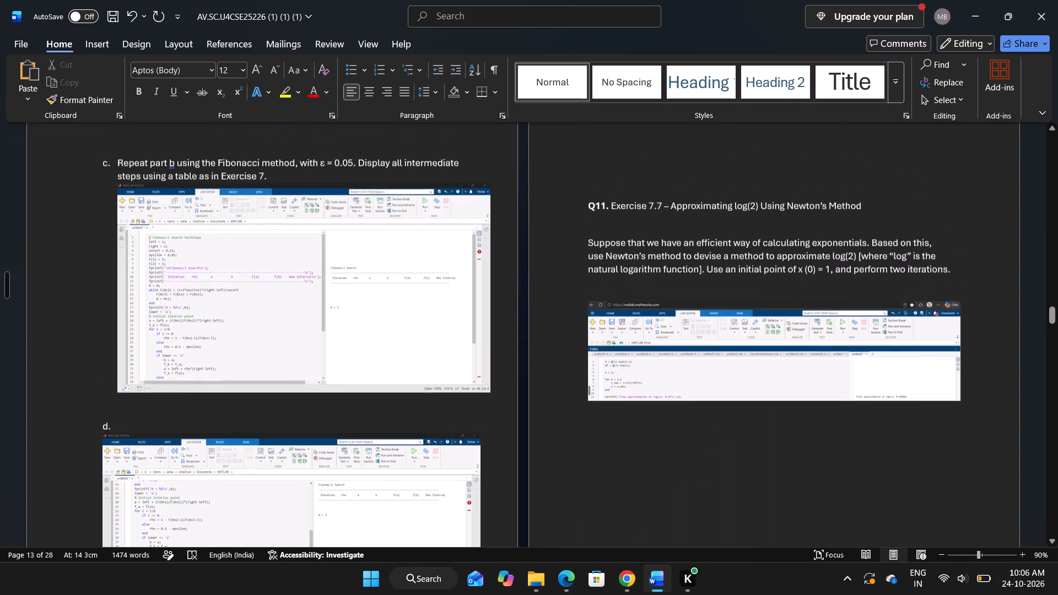
{"action": "scroll", "coordinate": [577, 339], "scroll_direction": "right", "scroll_amount": 1}
{"action": "scroll", "coordinate": [577, 339], "scroll_direction": "down", "scroll_amount": 1}
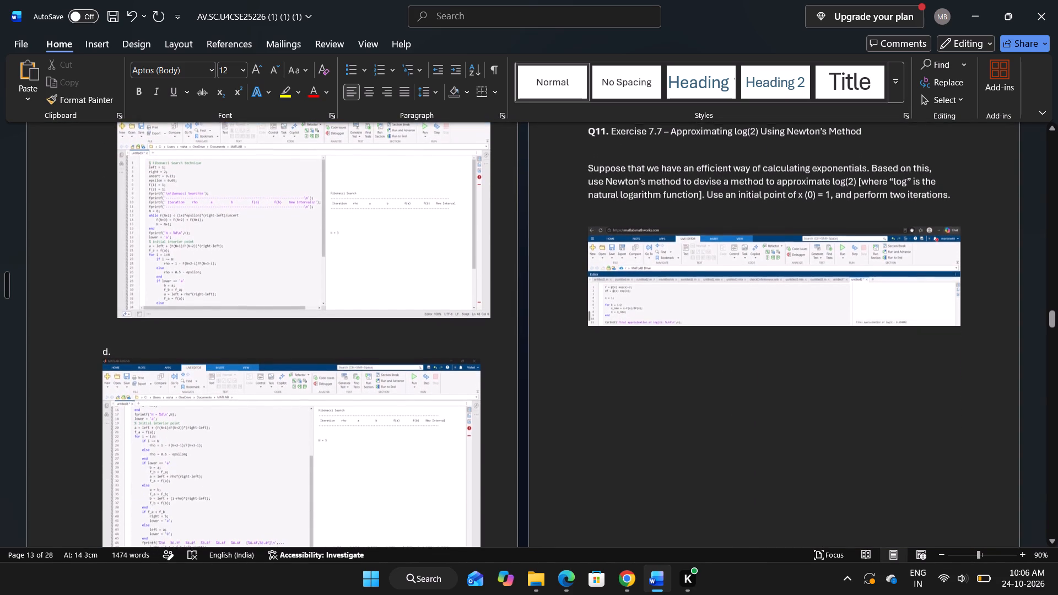
{"action": "scroll", "coordinate": [577, 339], "scroll_direction": "down", "scroll_amount": 1}
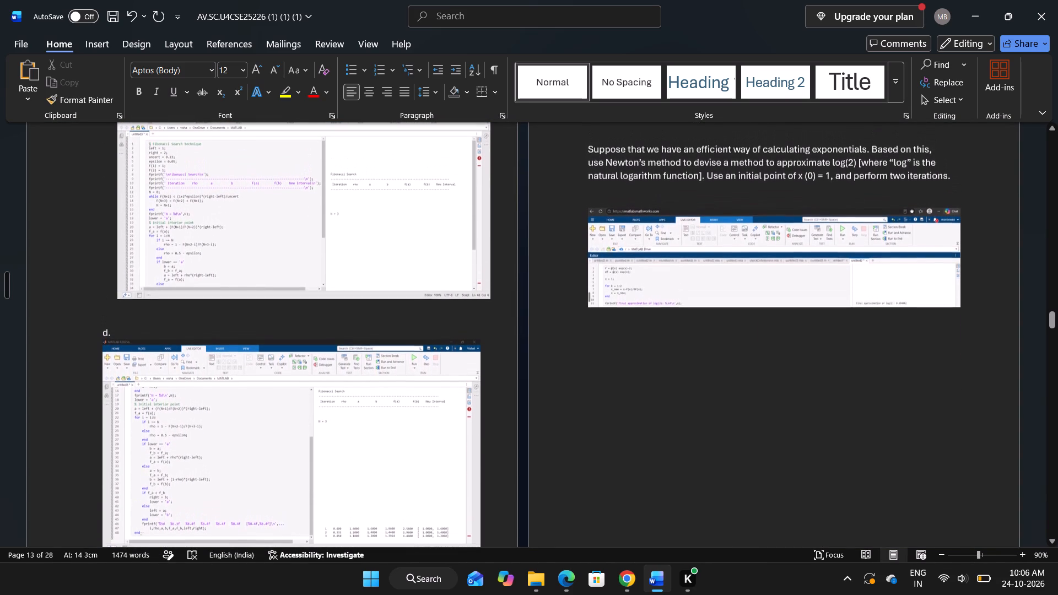
{"action": "scroll", "coordinate": [577, 339], "scroll_direction": "down", "scroll_amount": 1}
{"action": "key", "text": "shift+super+s"}
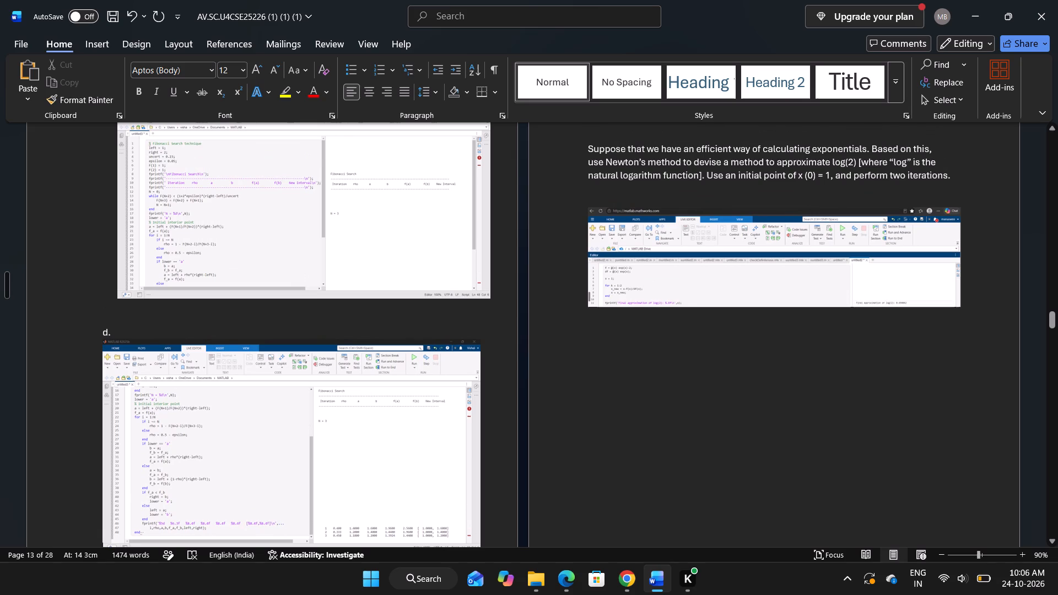
{"action": "left_click_drag", "start_coordinate": [120, 122], "coordinate": [361, 354]}
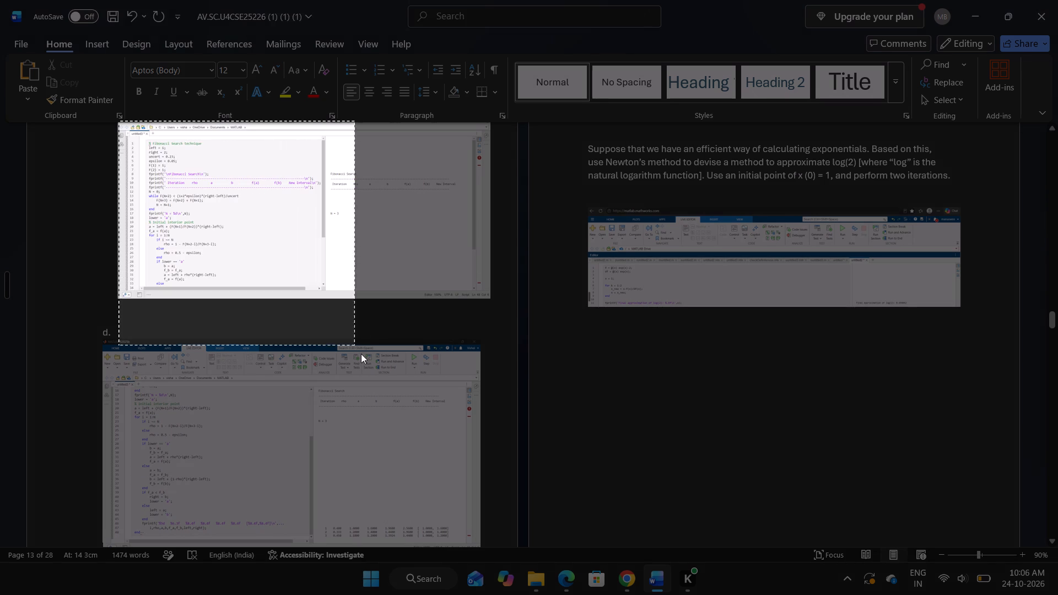
{"action": "left_click_drag", "start_coordinate": [361, 354], "coordinate": [492, 545]}
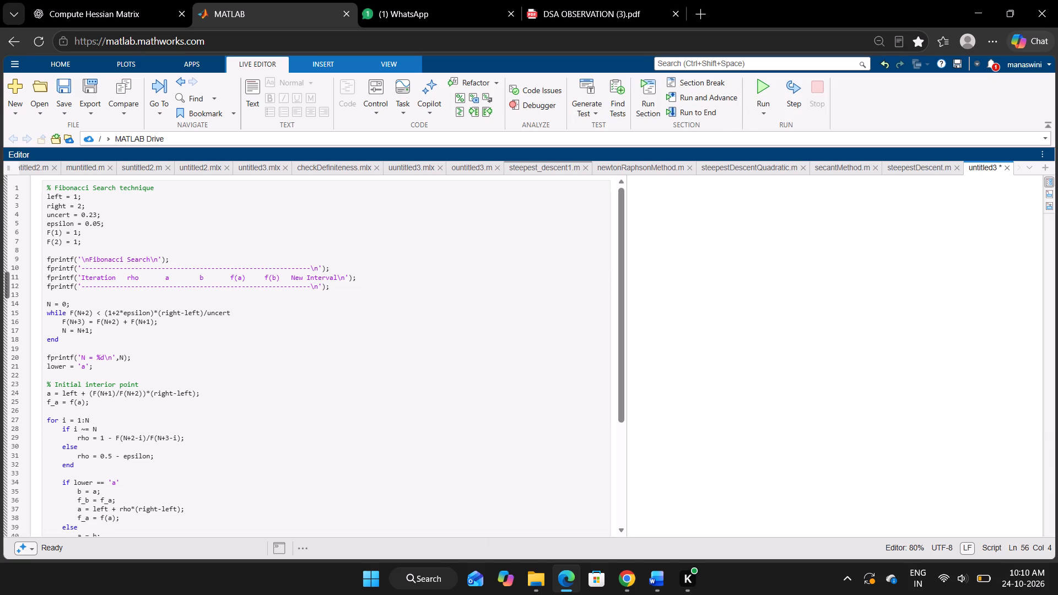
{"action": "left_click_drag", "start_coordinate": [485, 537], "coordinate": [588, 300]}
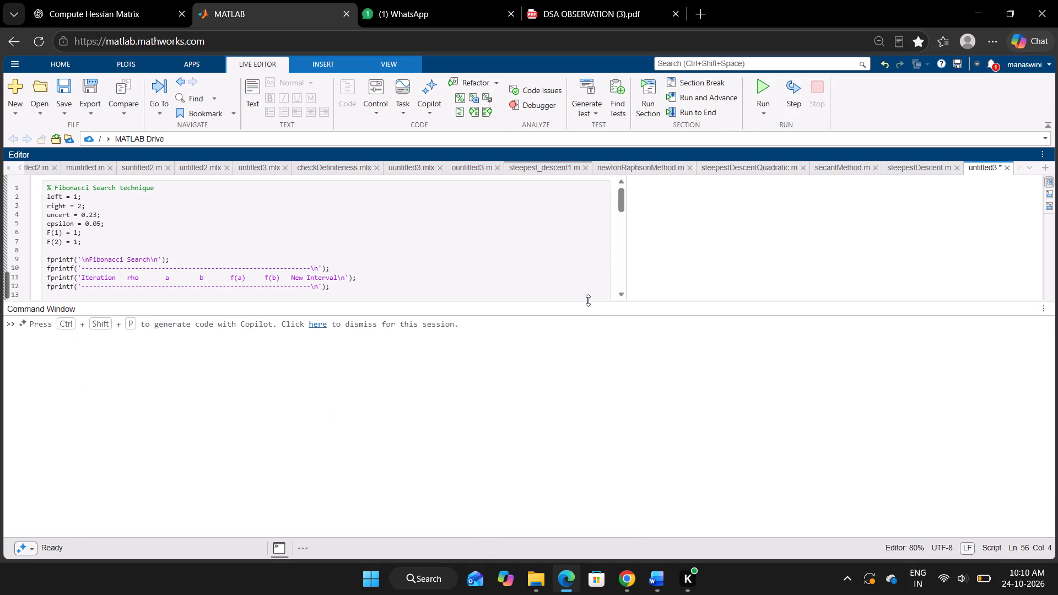
{"action": "left_click_drag", "start_coordinate": [588, 300], "coordinate": [601, 491]}
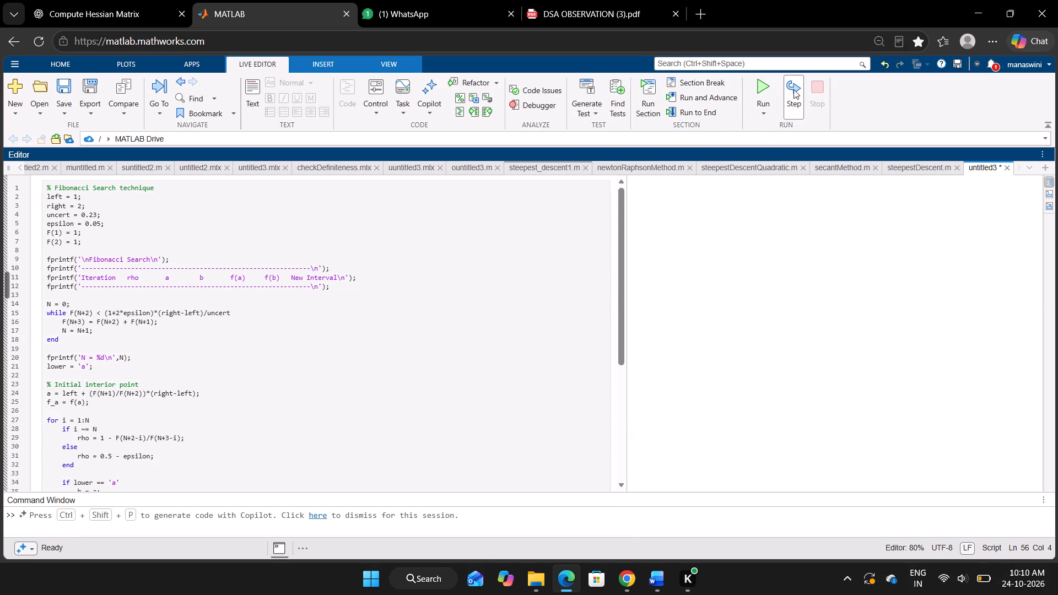
{"action": "left_click", "coordinate": [760, 86]}
{"action": "triple_click", "coordinate": [760, 86]}
{"action": "scroll", "coordinate": [724, 306], "scroll_direction": "up", "scroll_amount": 2}
{"action": "scroll", "coordinate": [725, 127], "scroll_direction": "down", "scroll_amount": 2}
{"action": "scroll", "coordinate": [347, 366], "scroll_direction": "up", "scroll_amount": 7}
{"action": "scroll", "coordinate": [347, 366], "scroll_direction": "down", "scroll_amount": 9}
{"action": "scroll", "coordinate": [347, 366], "scroll_direction": "up", "scroll_amount": 7}
{"action": "scroll", "coordinate": [347, 366], "scroll_direction": "down", "scroll_amount": 9}
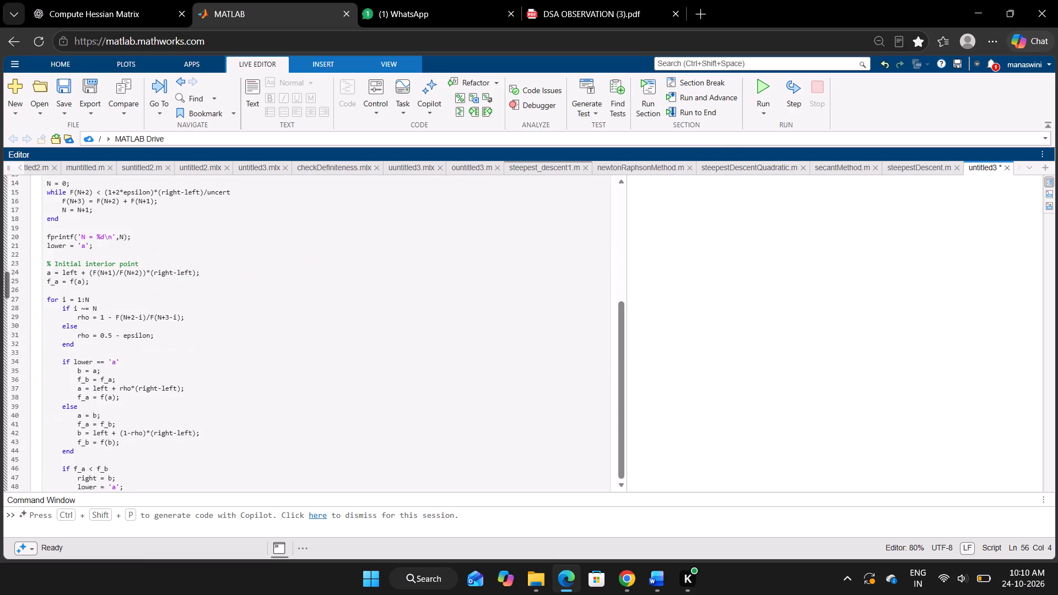
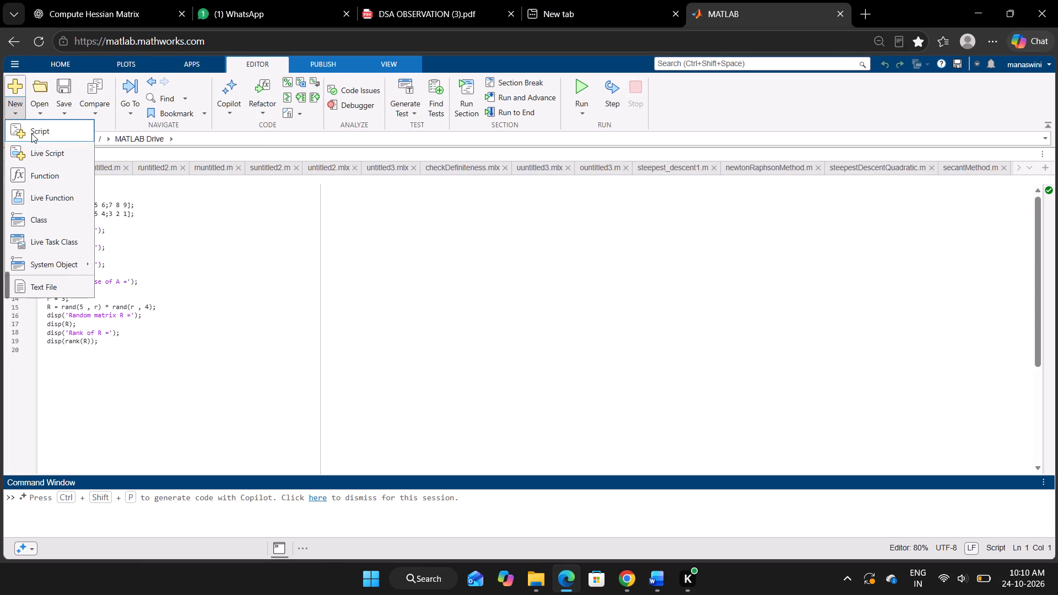
Create a new live script, paste the copied Fibonacci search code into it and look the code over.
{"action": "left_click", "coordinate": [45, 152]}
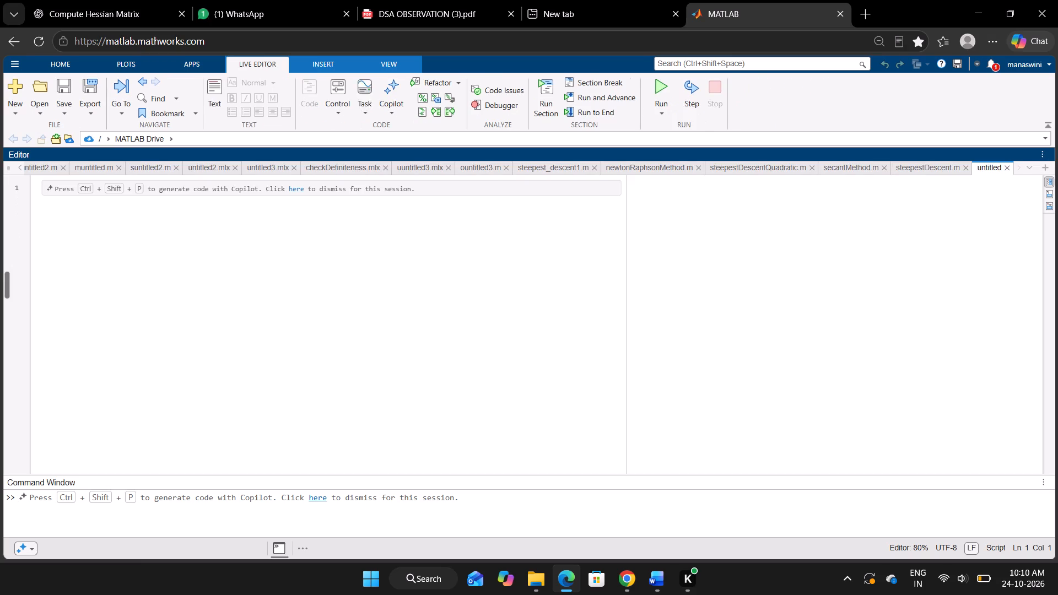
{"action": "key", "text": "ctrl+v"}
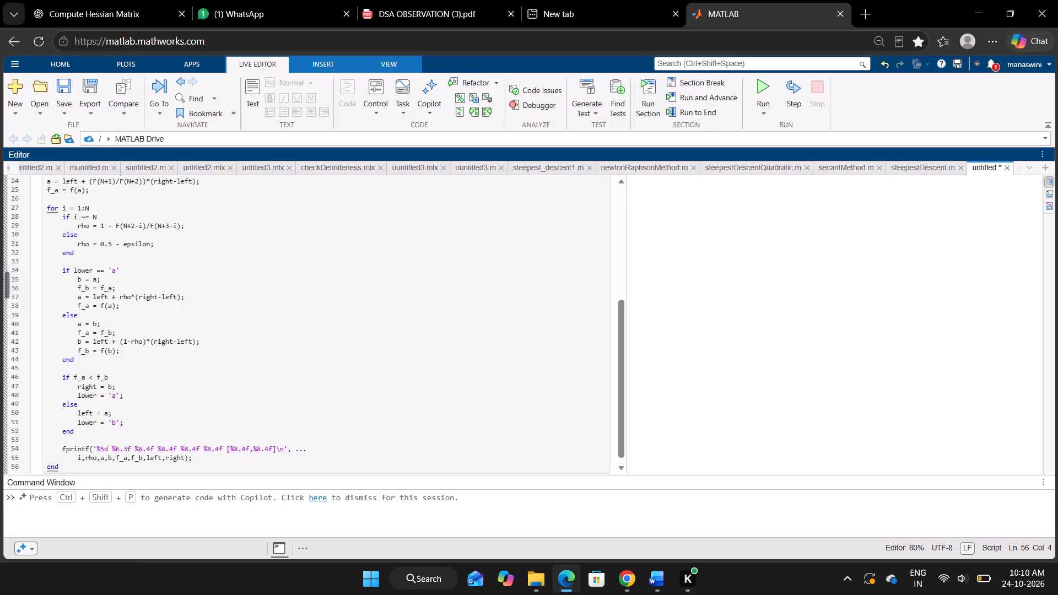
{"action": "scroll", "coordinate": [310, 242], "scroll_direction": "up", "scroll_amount": 5}
{"action": "scroll", "coordinate": [310, 242], "scroll_direction": "down", "scroll_amount": 4}
{"action": "scroll", "coordinate": [310, 242], "scroll_direction": "up", "scroll_amount": 5}
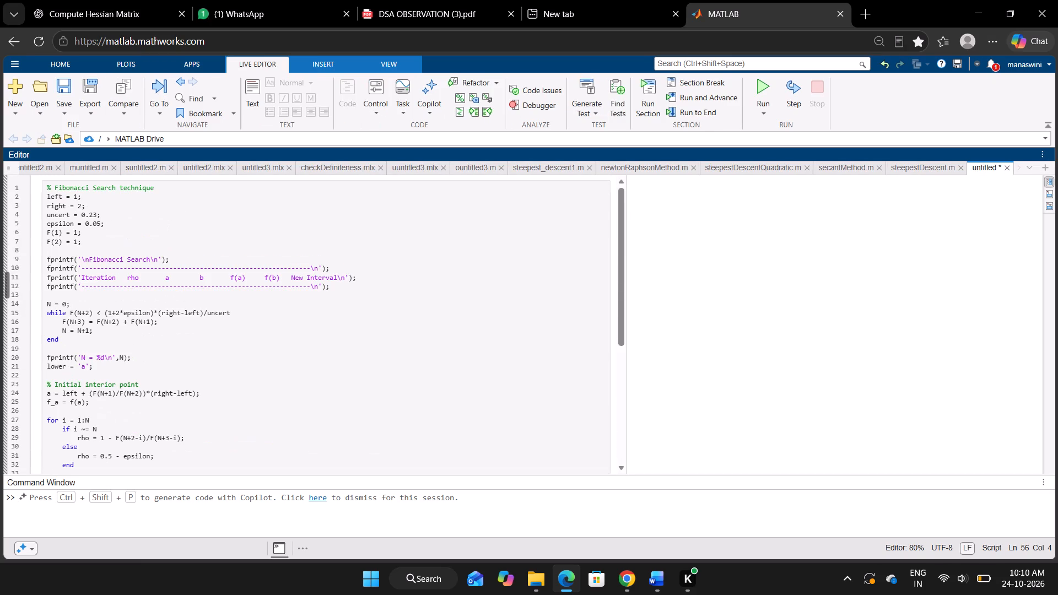
Run the Fibonacci search live script and review its output against the code.
{"action": "left_click", "coordinate": [764, 86]}
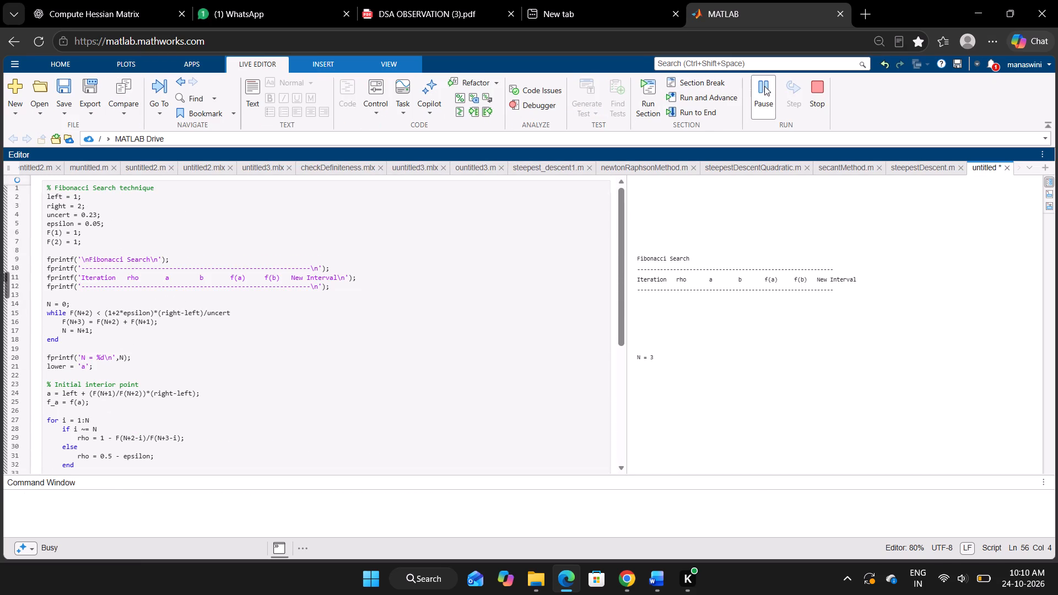
{"action": "scroll", "coordinate": [792, 363], "scroll_direction": "down", "scroll_amount": 1}
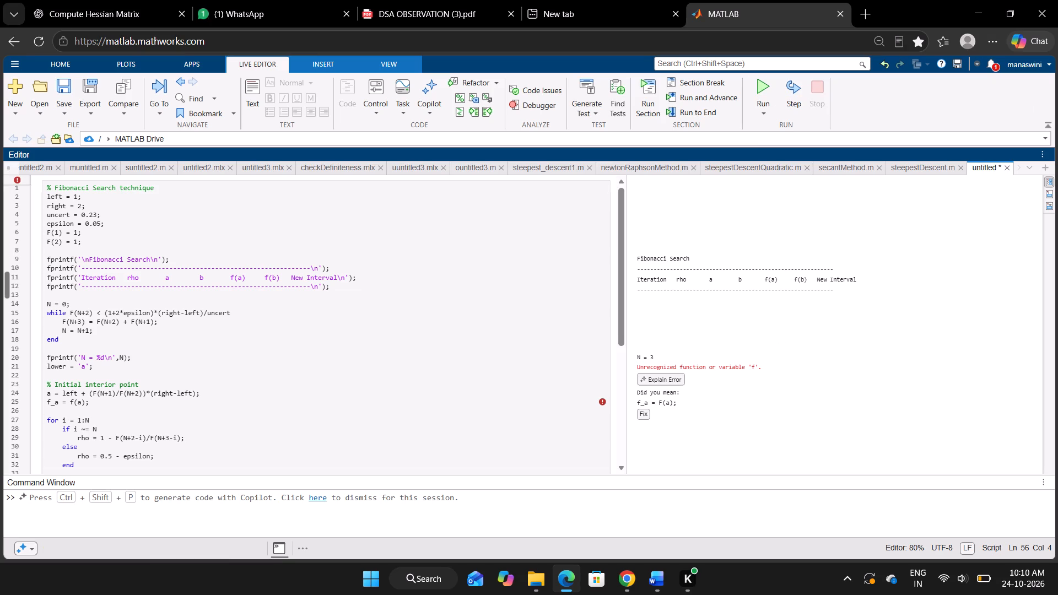
{"action": "scroll", "coordinate": [458, 345], "scroll_direction": "down", "scroll_amount": 5}
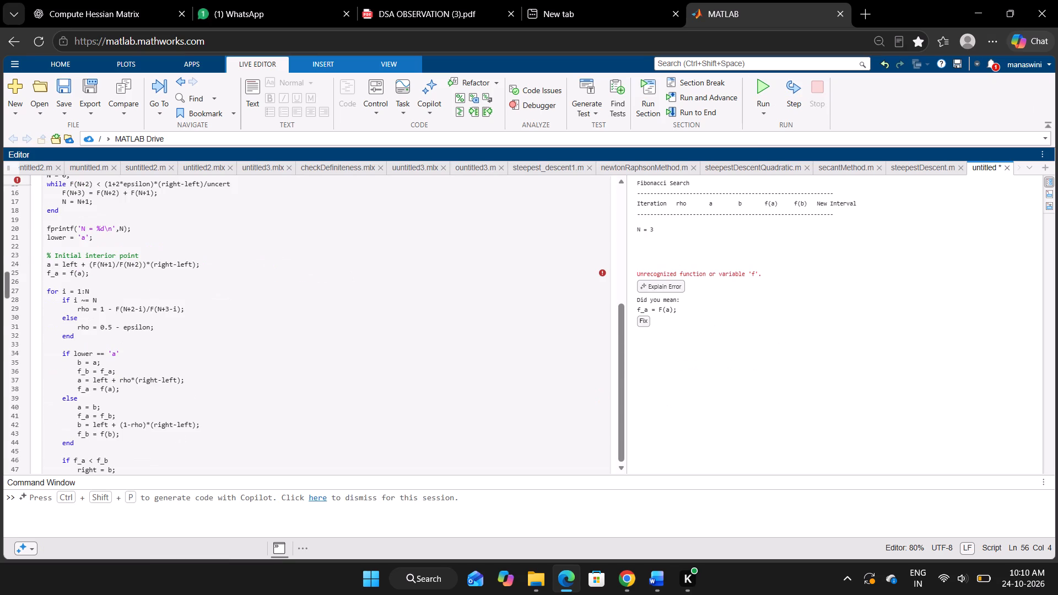
{"action": "scroll", "coordinate": [458, 345], "scroll_direction": "up", "scroll_amount": 7}
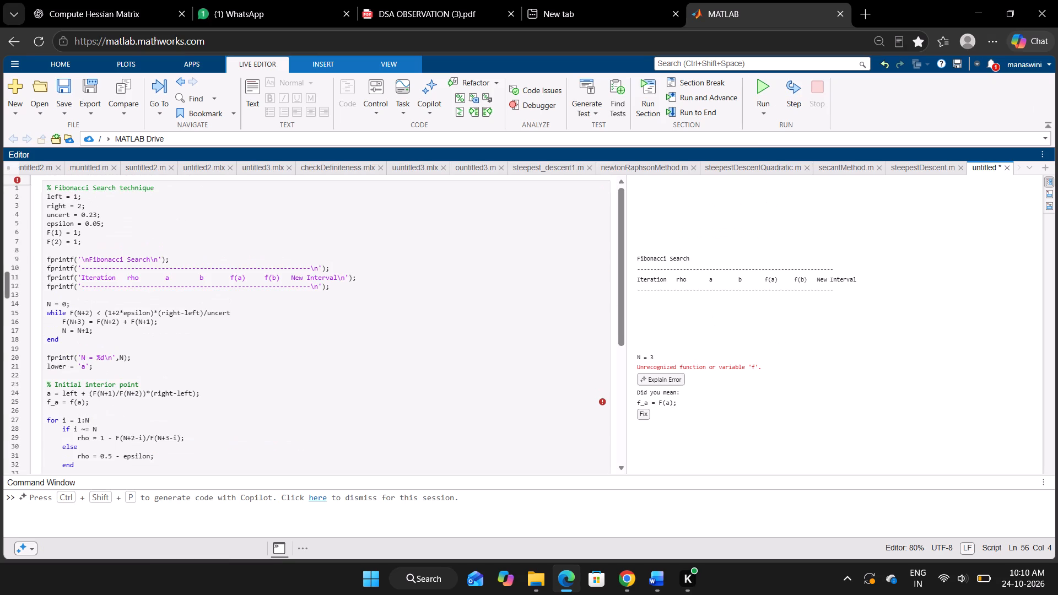
{"action": "scroll", "coordinate": [458, 345], "scroll_direction": "up", "scroll_amount": 6}
{"action": "scroll", "coordinate": [458, 345], "scroll_direction": "down", "scroll_amount": 6}
{"action": "scroll", "coordinate": [458, 345], "scroll_direction": "up", "scroll_amount": 6}
Switch to the Word lab report and examine the Fibonacci search code and output screenshots around item d.
{"action": "left_click", "coordinate": [645, 581]}
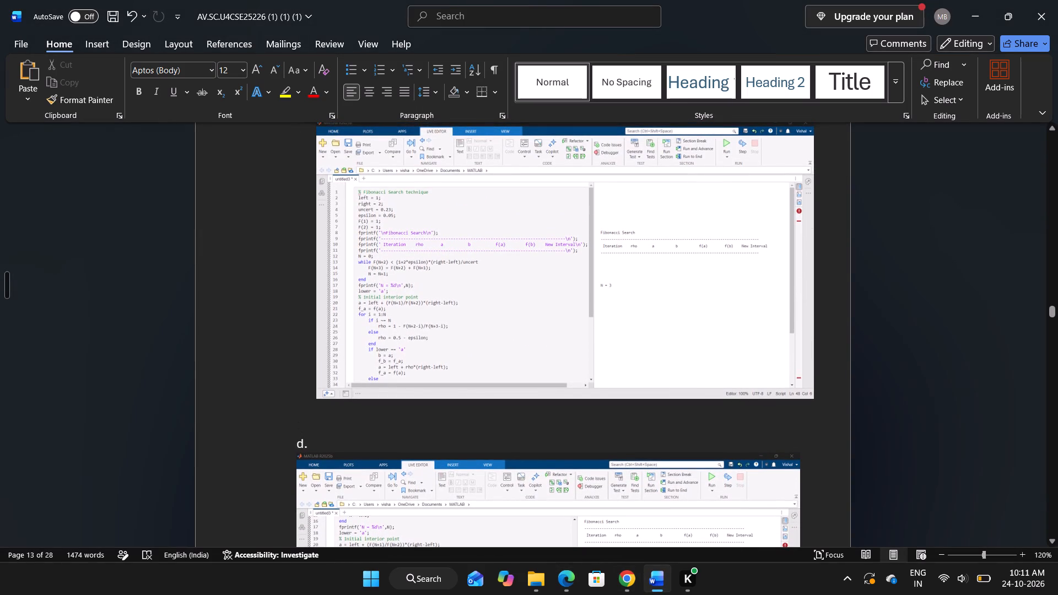
{"action": "scroll", "coordinate": [593, 466], "scroll_direction": "down", "scroll_amount": 3}
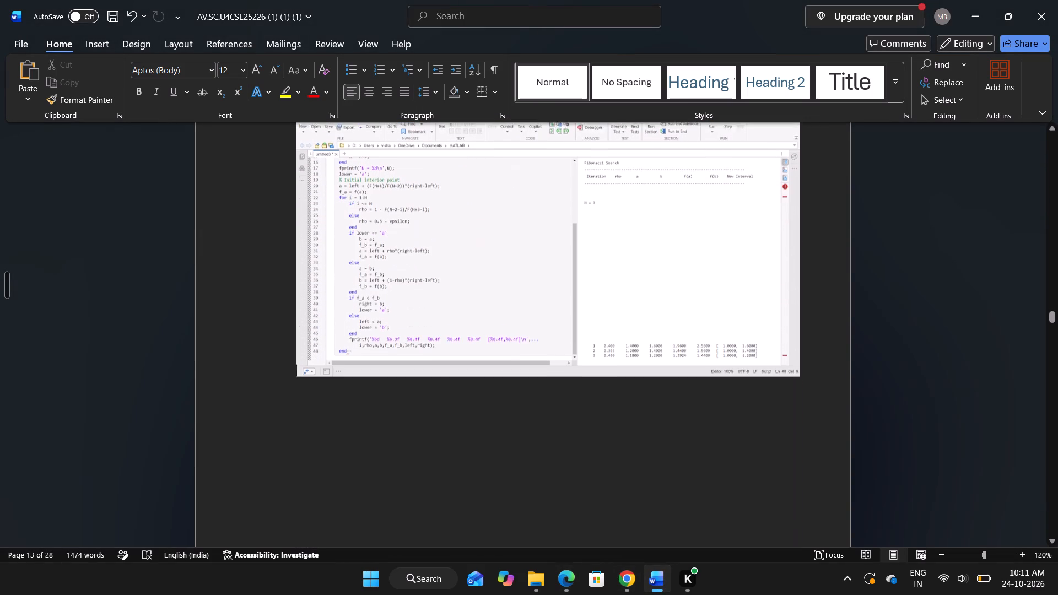
{"action": "scroll", "coordinate": [589, 451], "scroll_direction": "up", "scroll_amount": 2}
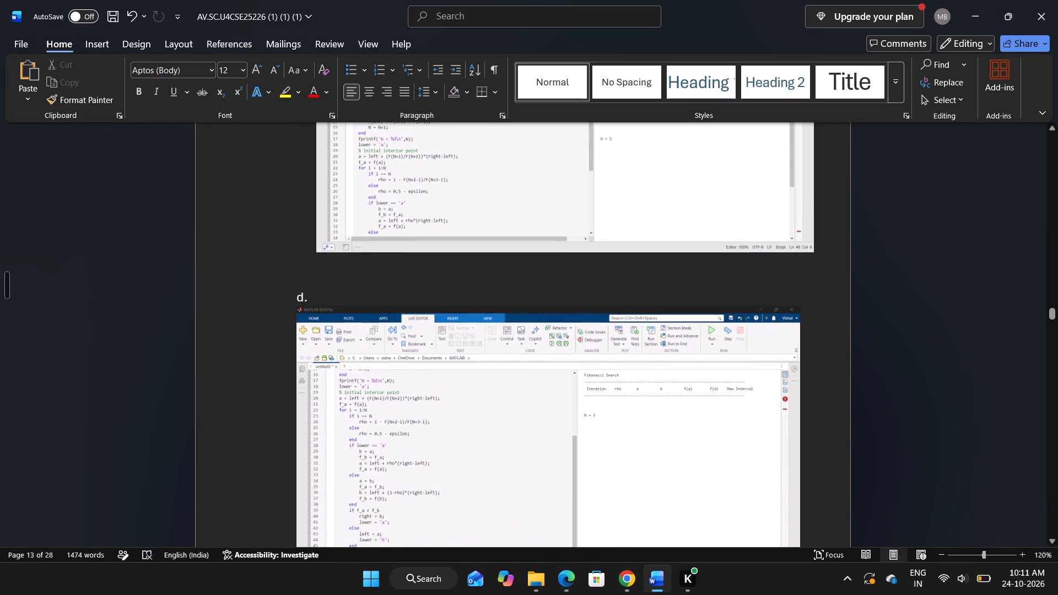
{"action": "scroll", "coordinate": [589, 451], "scroll_direction": "up", "scroll_amount": 2}
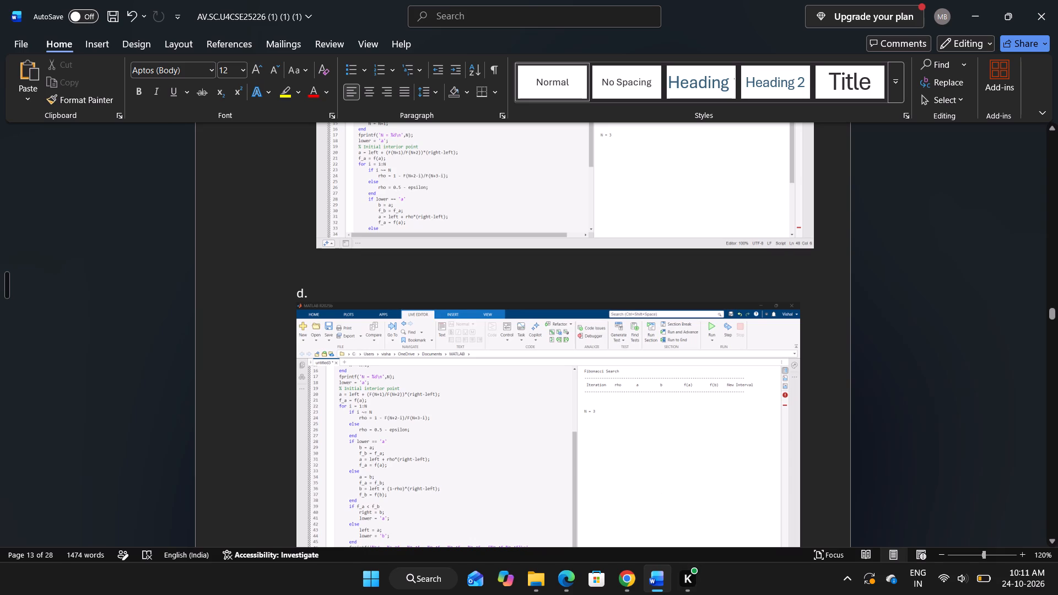
{"action": "scroll", "coordinate": [661, 491], "scroll_direction": "down", "scroll_amount": 1}
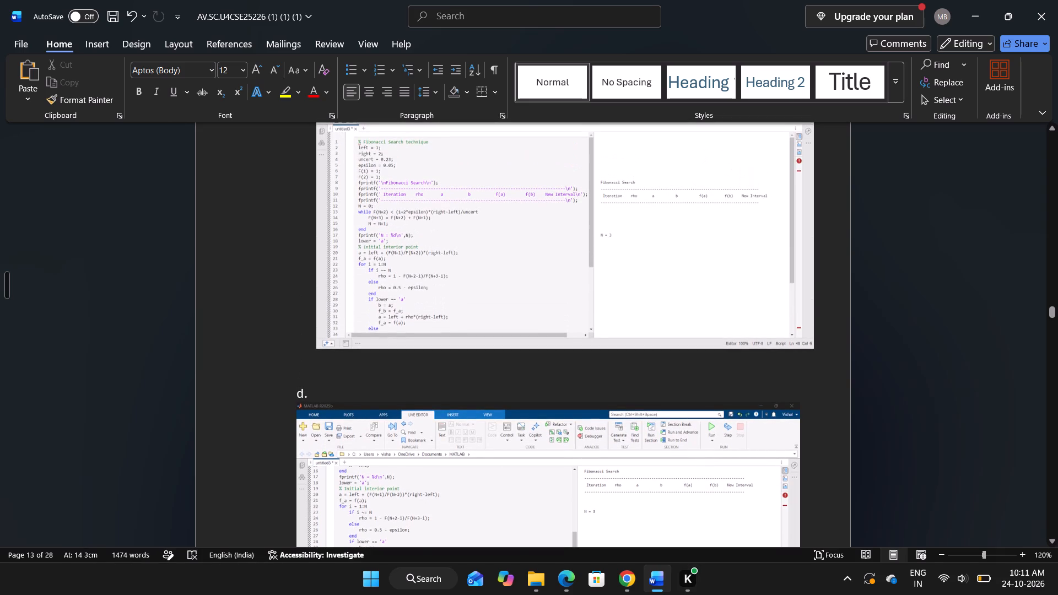
{"action": "scroll", "coordinate": [661, 491], "scroll_direction": "down", "scroll_amount": 1}
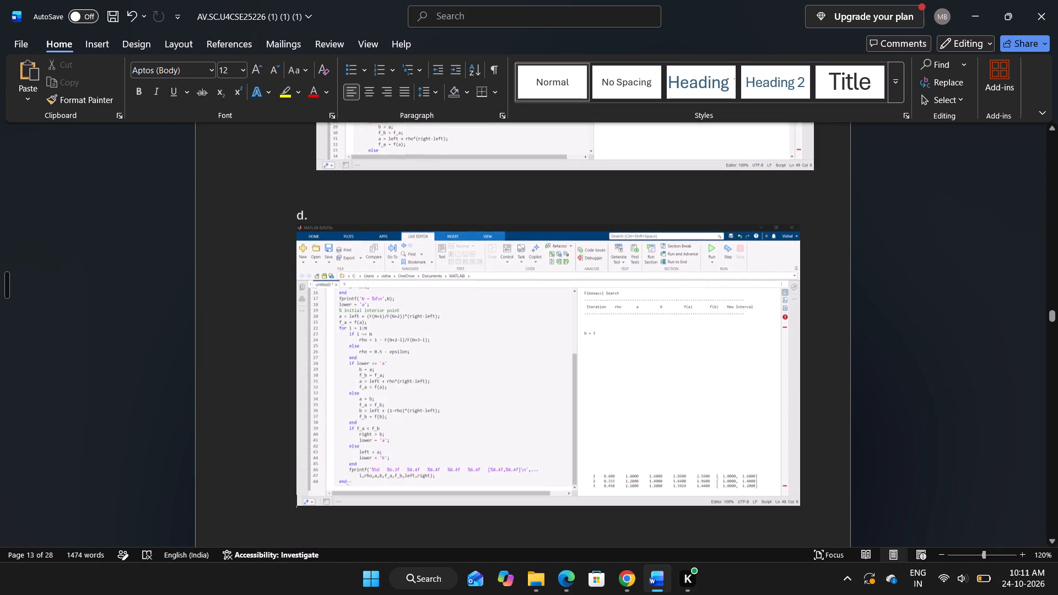
{"action": "scroll", "coordinate": [661, 491], "scroll_direction": "down", "scroll_amount": 1}
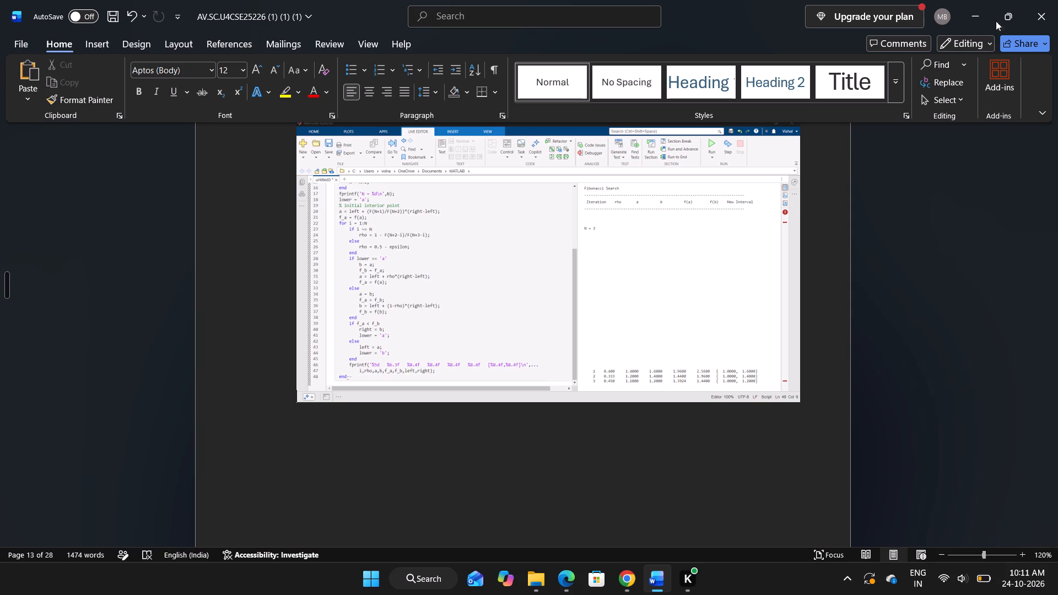
Arrange the Word report and the MATLAB browser window side by side, each filling half the screen.
{"action": "left_click", "coordinate": [925, 52]}
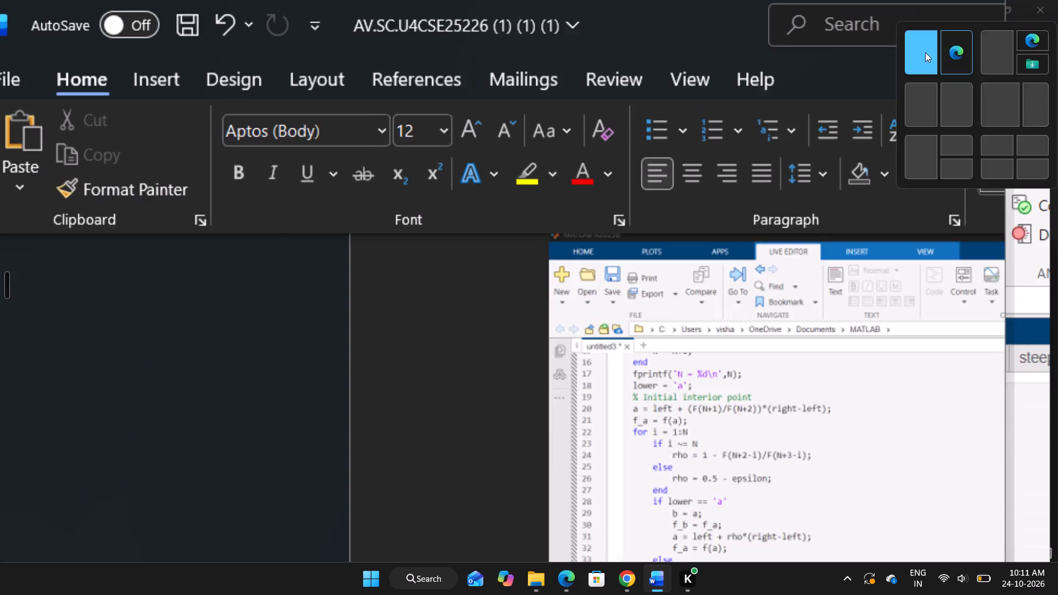
Compare the Fibonacci search code in the report's screenshots with the live script line by line, through to the final end.
{"action": "scroll", "coordinate": [346, 272], "scroll_direction": "left", "scroll_amount": 1}
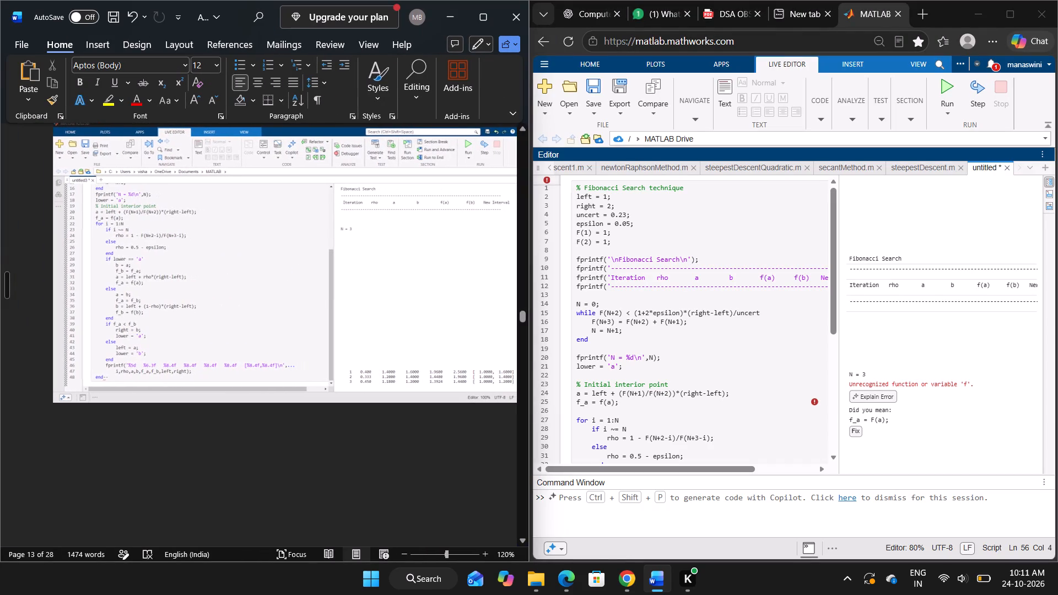
{"action": "scroll", "coordinate": [310, 258], "scroll_direction": "up", "scroll_amount": 3}
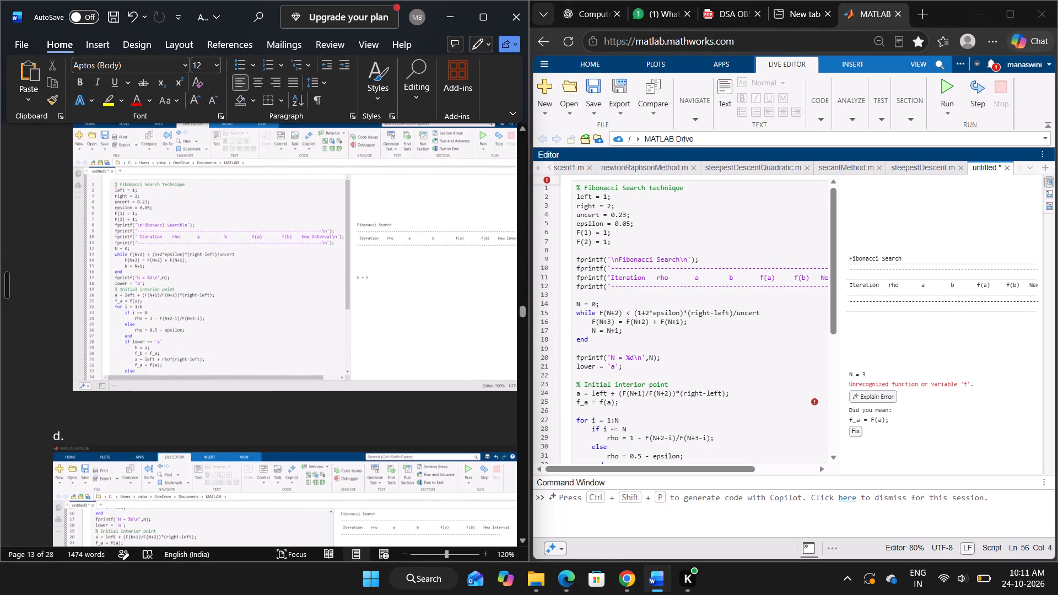
{"action": "scroll", "coordinate": [243, 246], "scroll_direction": "up", "scroll_amount": 2, "text": "ctrl"}
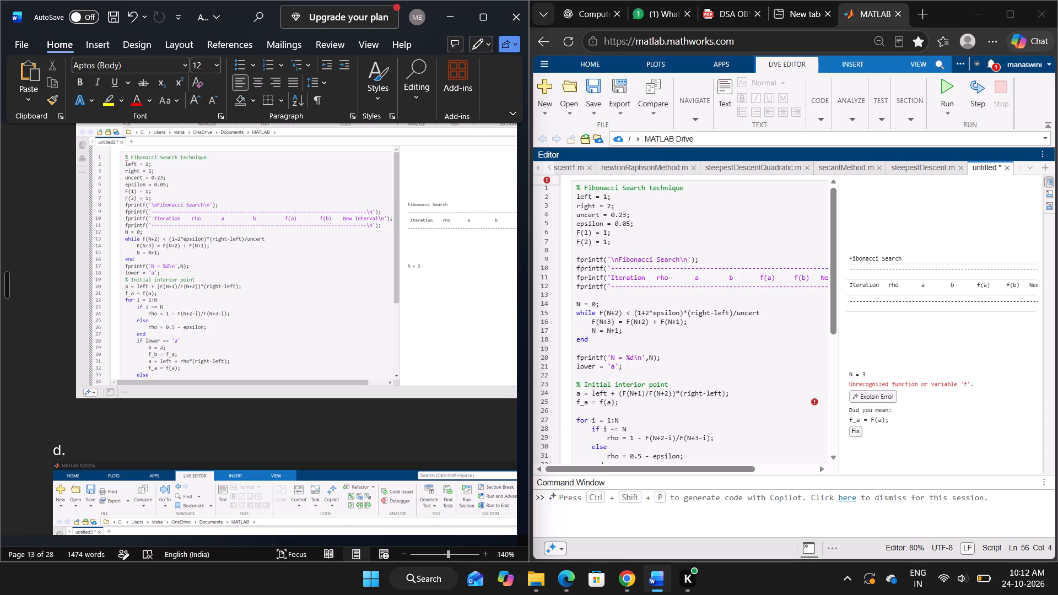
{"action": "scroll", "coordinate": [697, 375], "scroll_direction": "down", "scroll_amount": 1}
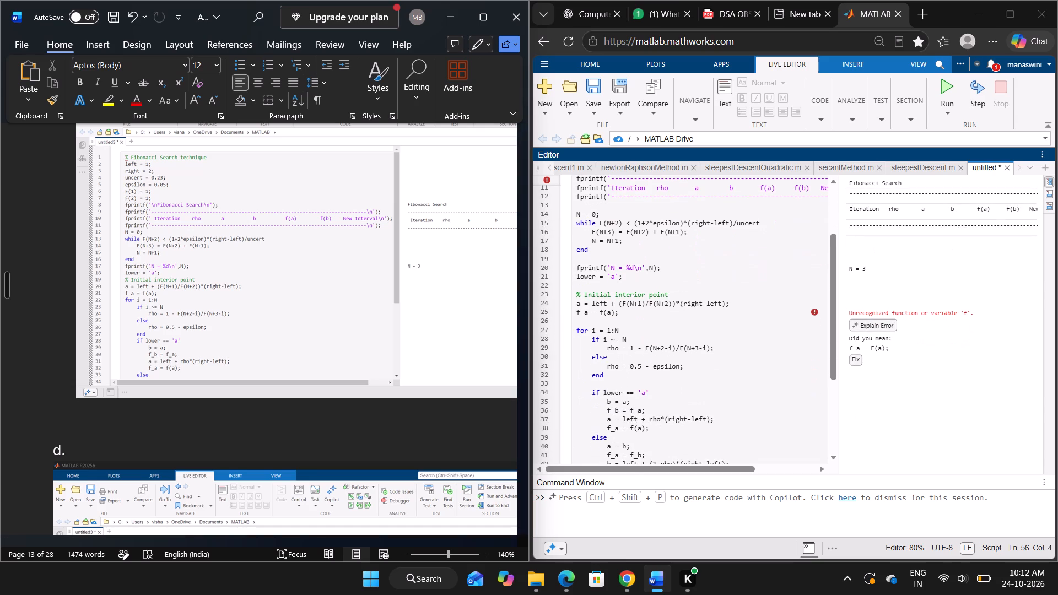
{"action": "scroll", "coordinate": [697, 375], "scroll_direction": "down", "scroll_amount": 2}
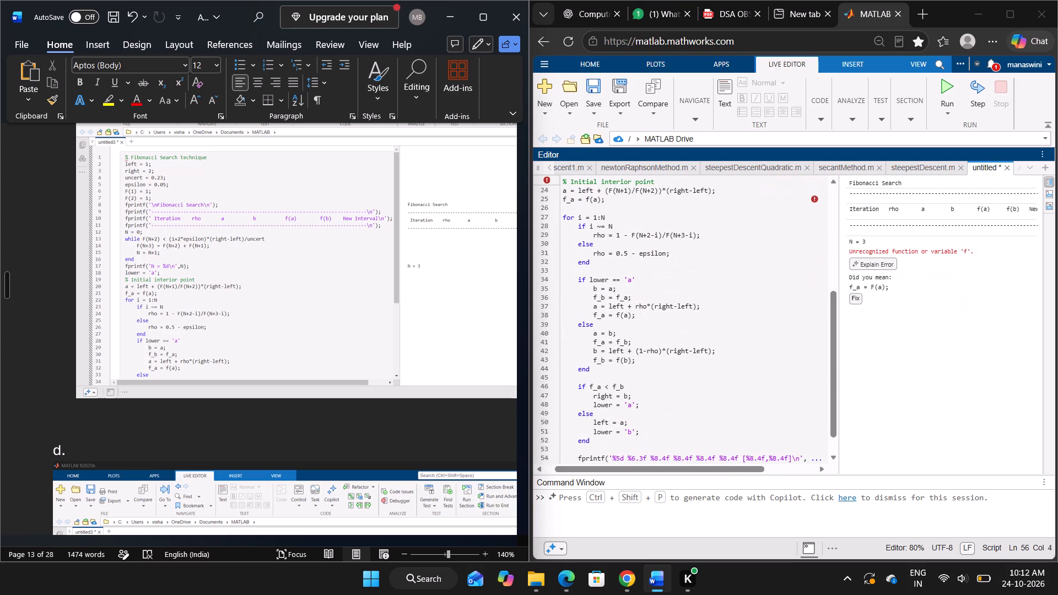
{"action": "scroll", "coordinate": [697, 375], "scroll_direction": "down", "scroll_amount": 1}
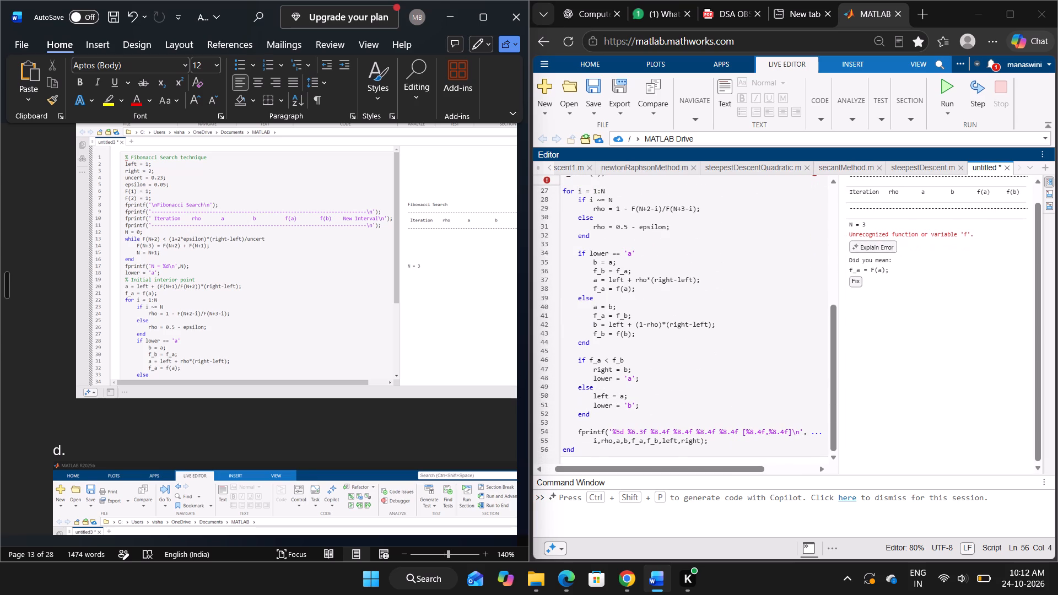
{"action": "scroll", "coordinate": [282, 304], "scroll_direction": "down", "scroll_amount": 1}
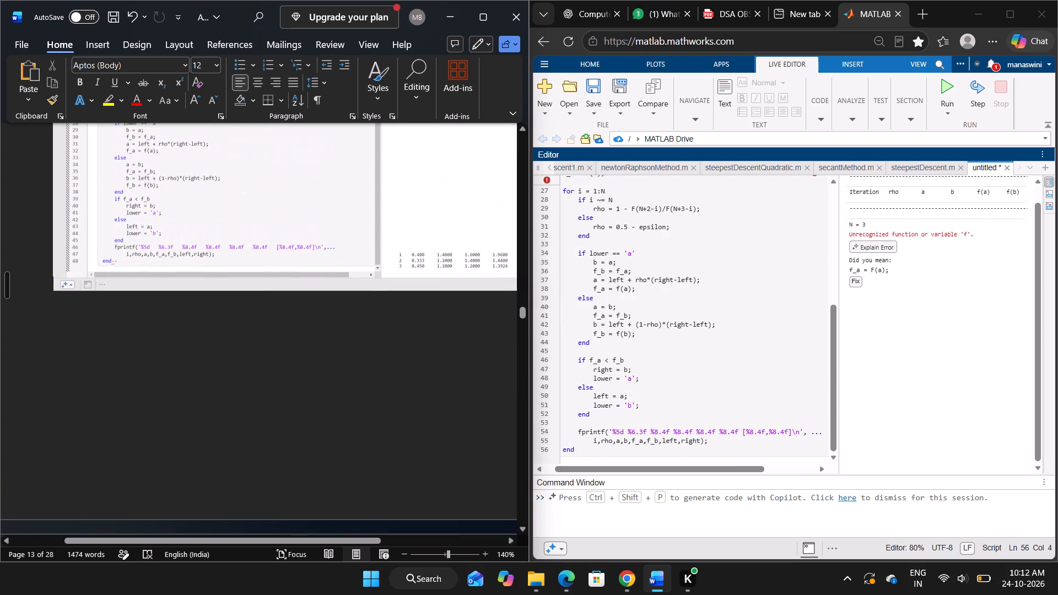
{"action": "scroll", "coordinate": [699, 322], "scroll_direction": "up", "scroll_amount": 3}
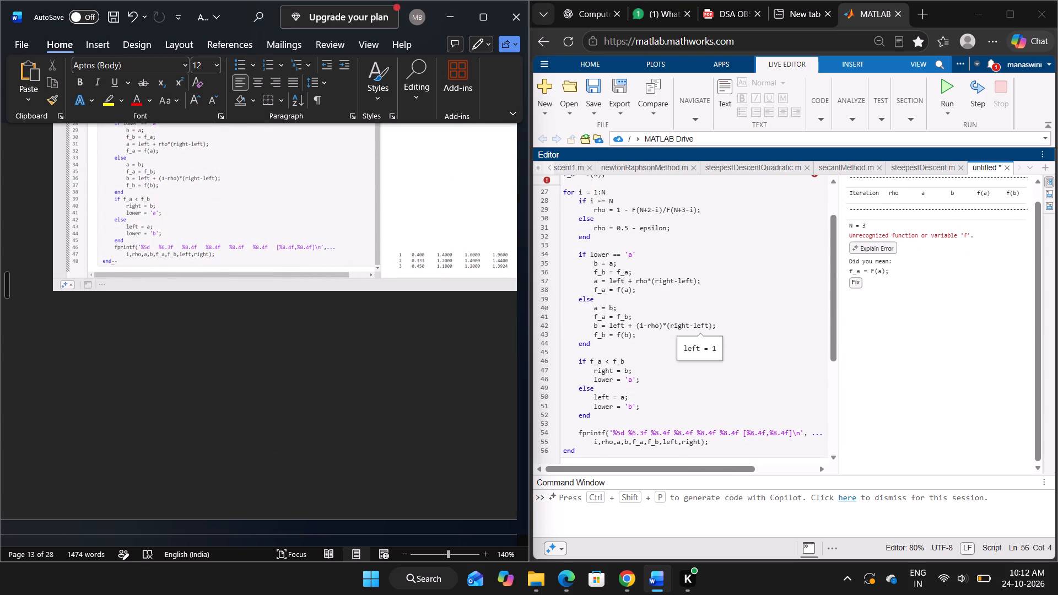
{"action": "scroll", "coordinate": [699, 322], "scroll_direction": "up", "scroll_amount": 1}
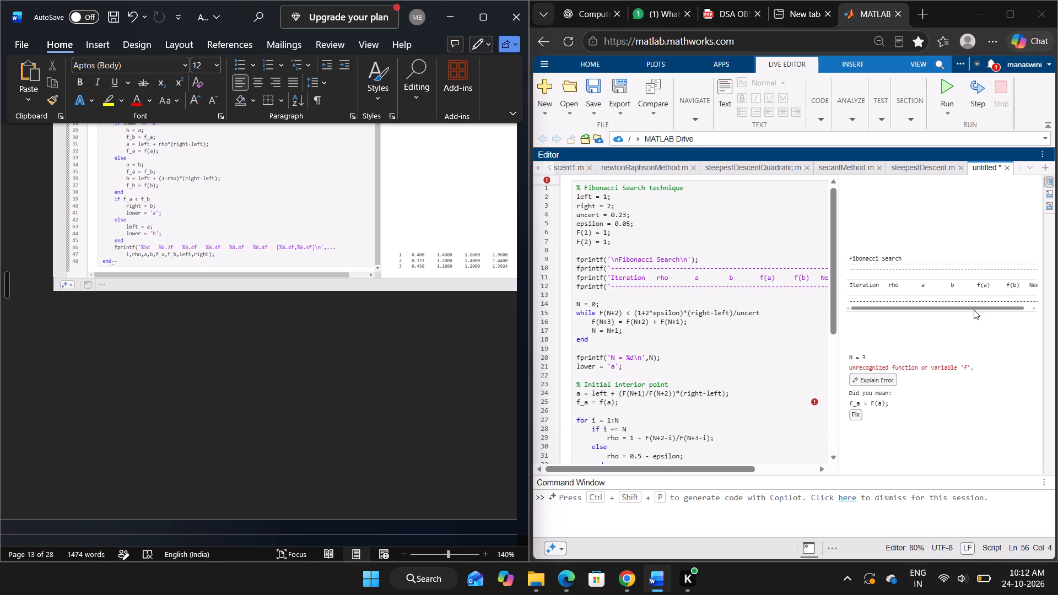
{"action": "key", "text": "shift+super+s"}
{"action": "left_click_drag", "start_coordinate": [844, 208], "coordinate": [1049, 442]}
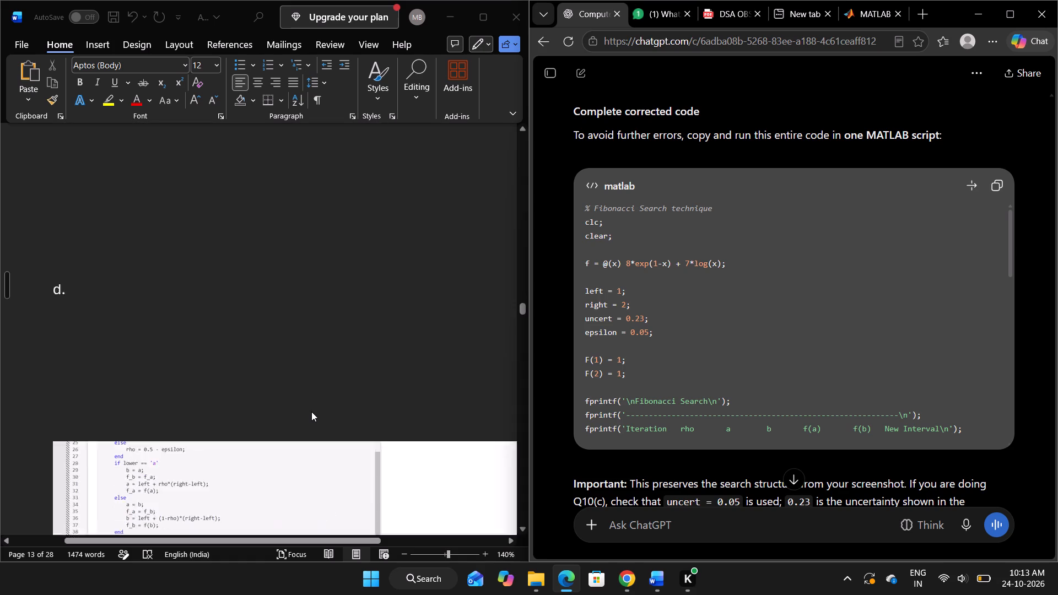
{"action": "scroll", "coordinate": [311, 412], "scroll_direction": "up", "scroll_amount": 2}
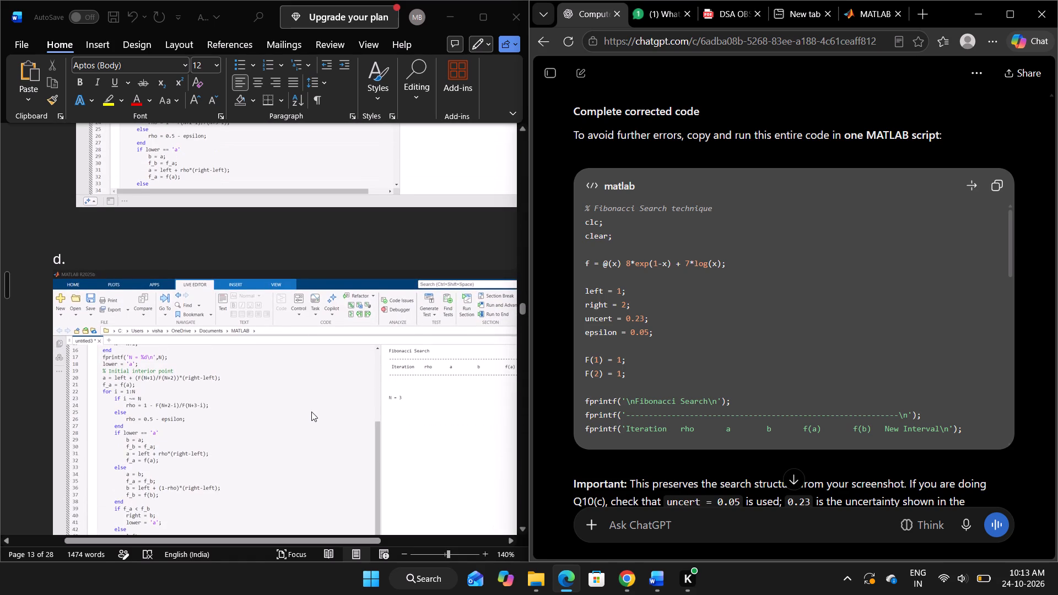
{"action": "scroll", "coordinate": [311, 412], "scroll_direction": "up", "scroll_amount": 1}
{"action": "scroll", "coordinate": [311, 412], "scroll_direction": "left", "scroll_amount": 1}
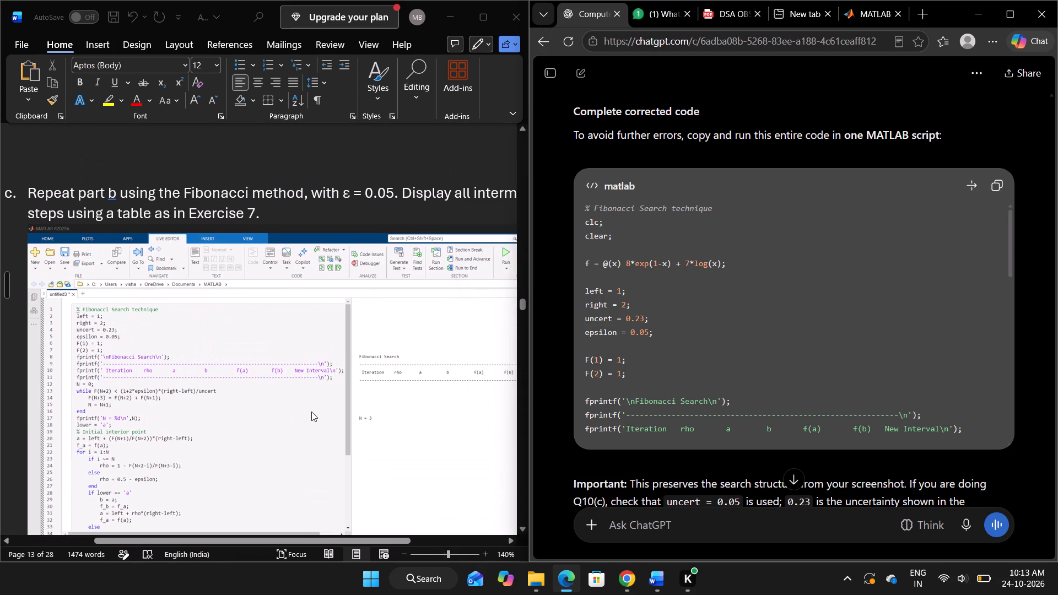
{"action": "scroll", "coordinate": [311, 412], "scroll_direction": "left", "scroll_amount": 1}
{"action": "scroll", "coordinate": [308, 405], "scroll_direction": "right", "scroll_amount": 2}
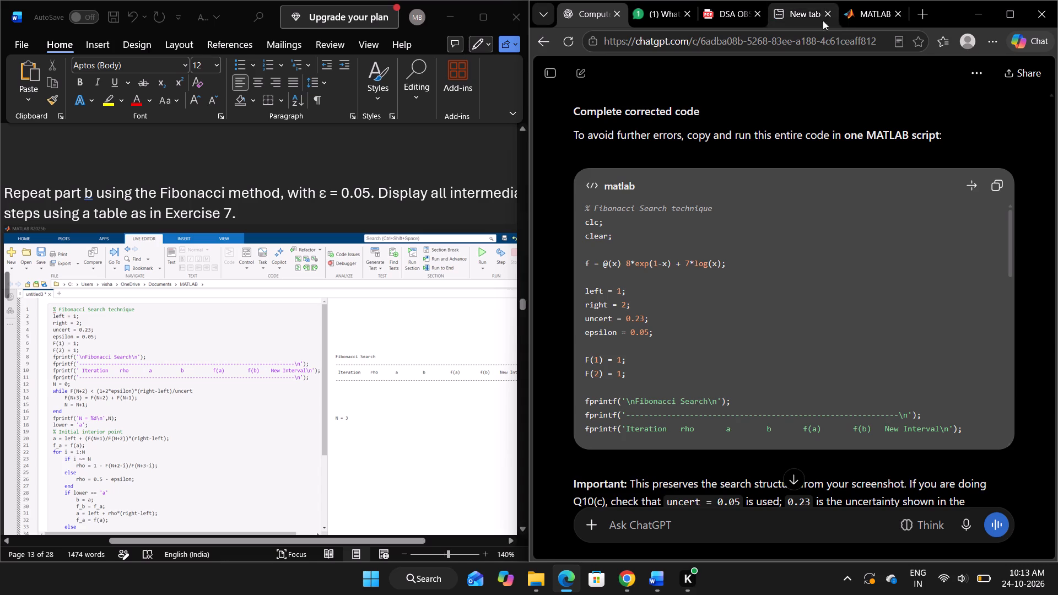
Replace the entire untitled MATLAB script with the copied corrected Fibonacci search code and run it.
{"action": "left_click", "coordinate": [868, 21]}
{"action": "left_click", "coordinate": [700, 331]}
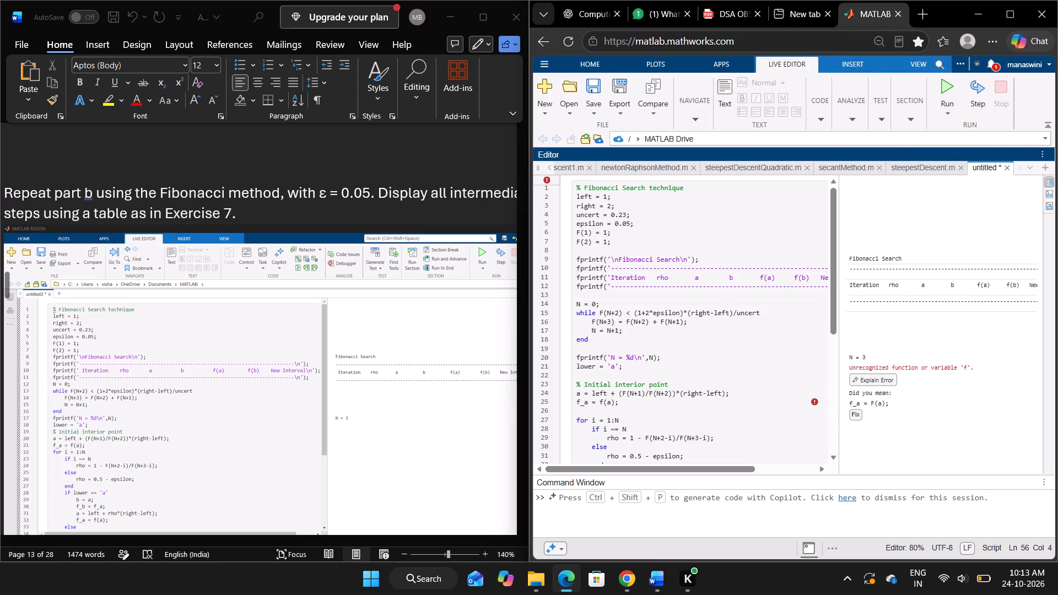
{"action": "key", "text": "ctrl+a"}
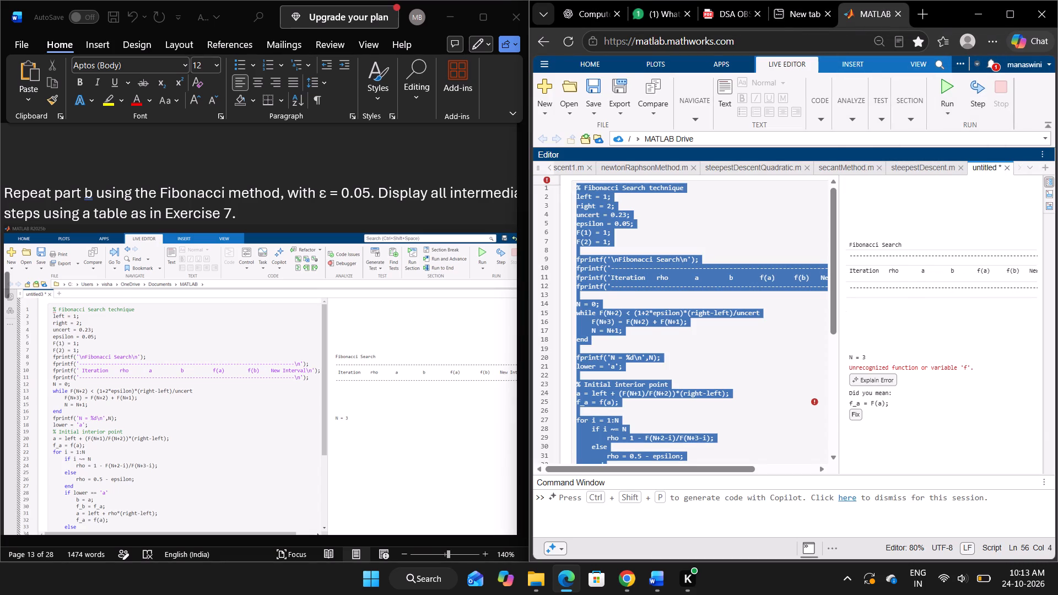
{"action": "key", "text": "ctrl+v"}
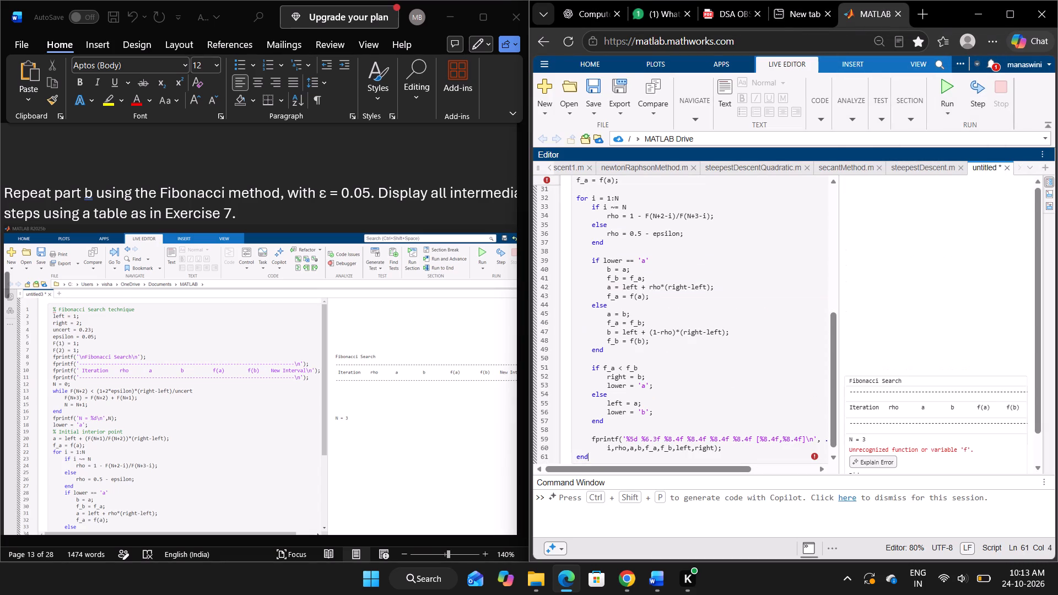
{"action": "left_click", "coordinate": [947, 80]}
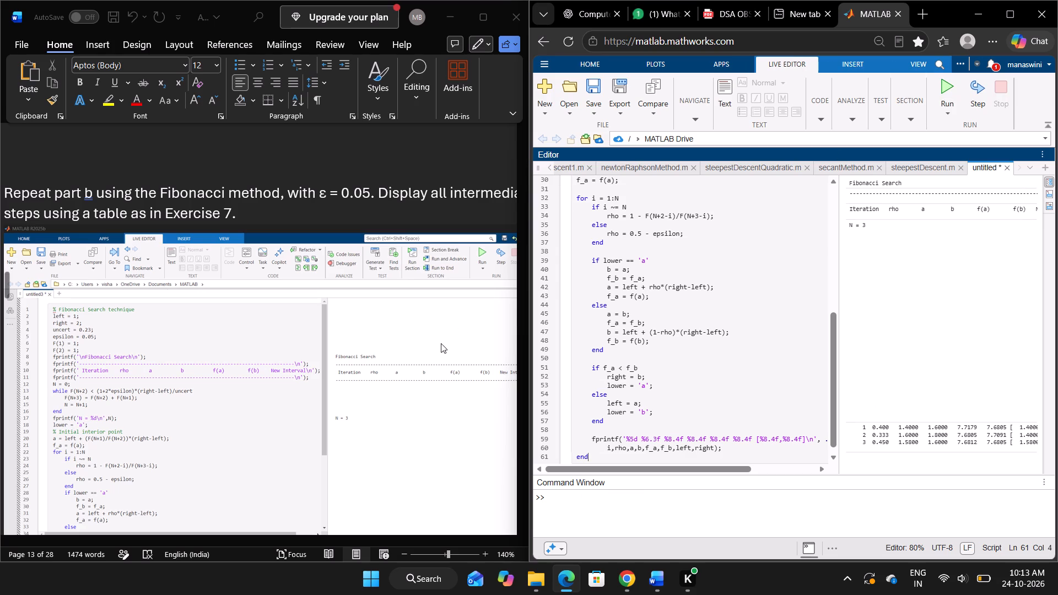
Compare the script's iteration table, including its New Interval column, with the output in the report's Fibonacci screenshot.
{"action": "scroll", "coordinate": [428, 316], "scroll_direction": "down", "scroll_amount": 6}
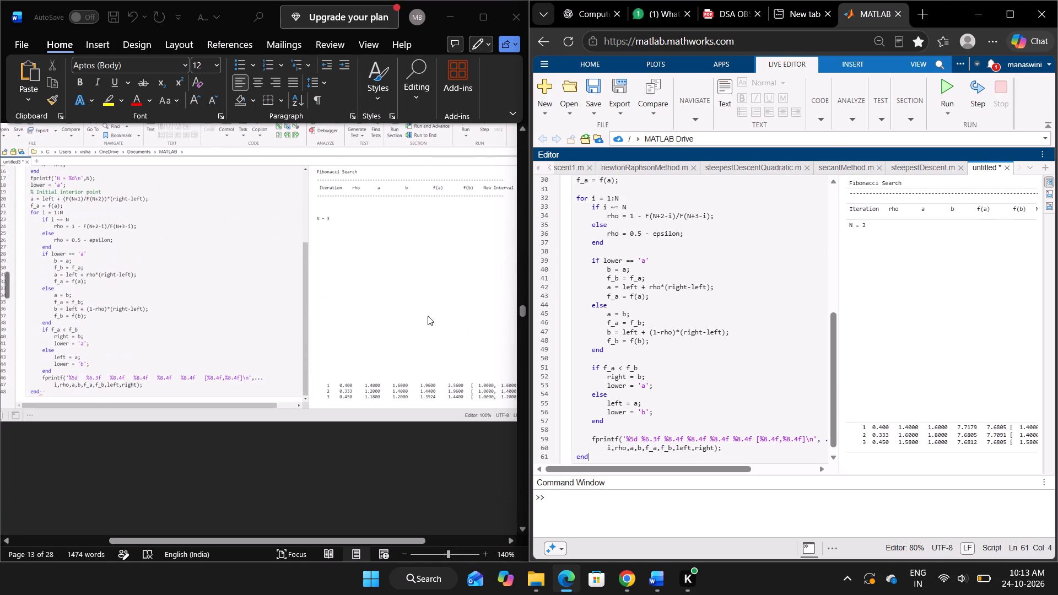
{"action": "scroll", "coordinate": [428, 316], "scroll_direction": "down", "scroll_amount": 1}
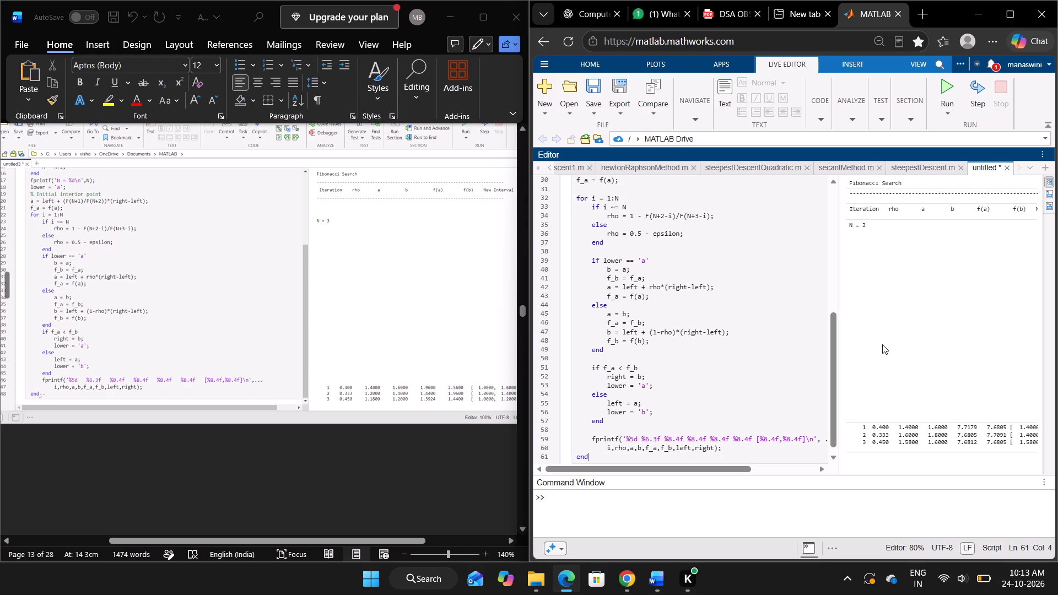
{"action": "scroll", "coordinate": [882, 344], "scroll_direction": "left", "scroll_amount": 2}
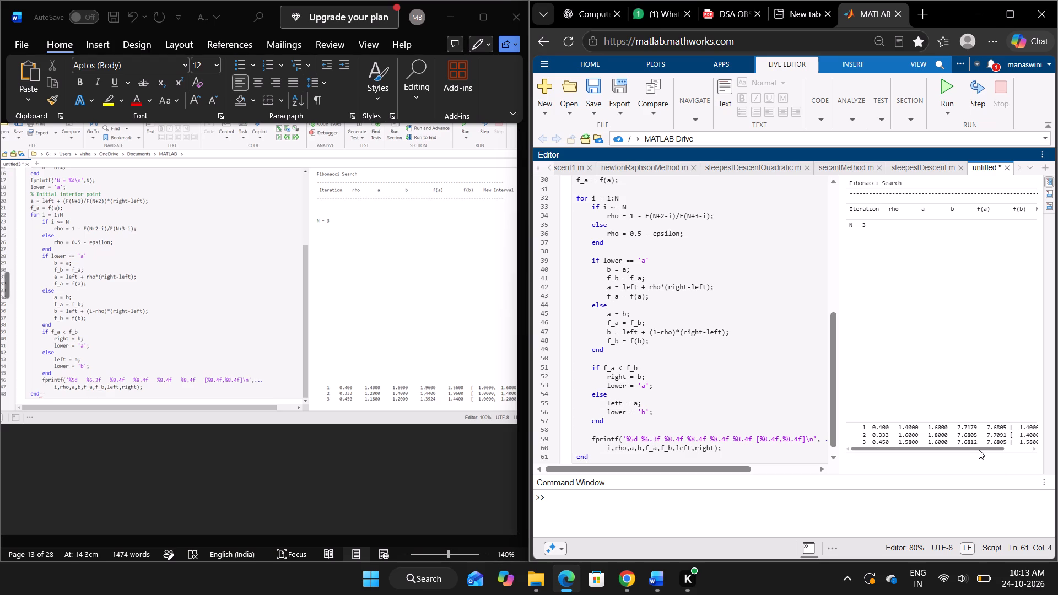
{"action": "left_click", "coordinate": [1012, 449]}
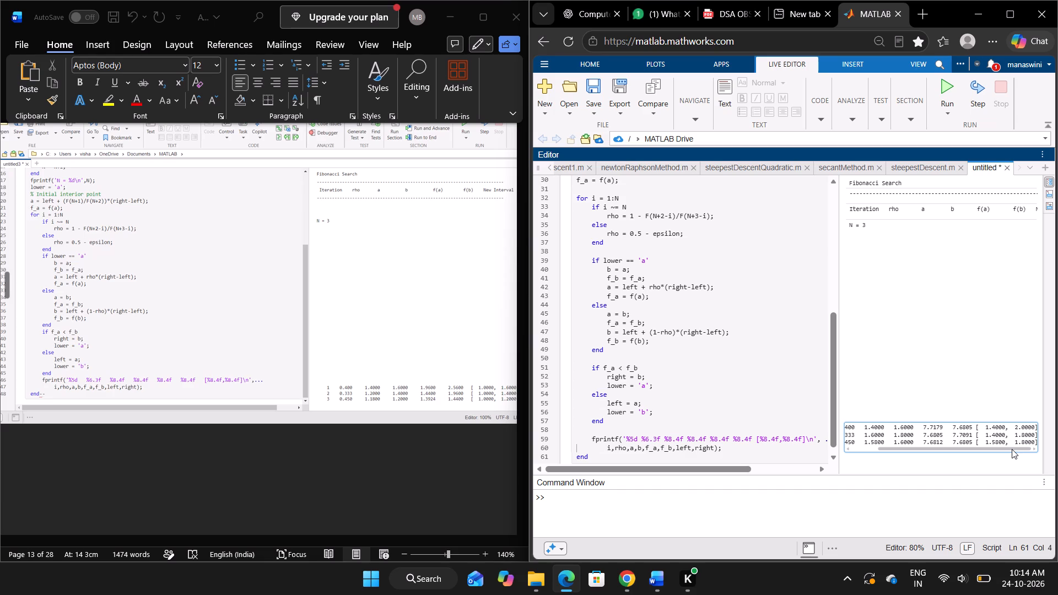
{"action": "scroll", "coordinate": [683, 360], "scroll_direction": "up", "scroll_amount": 3}
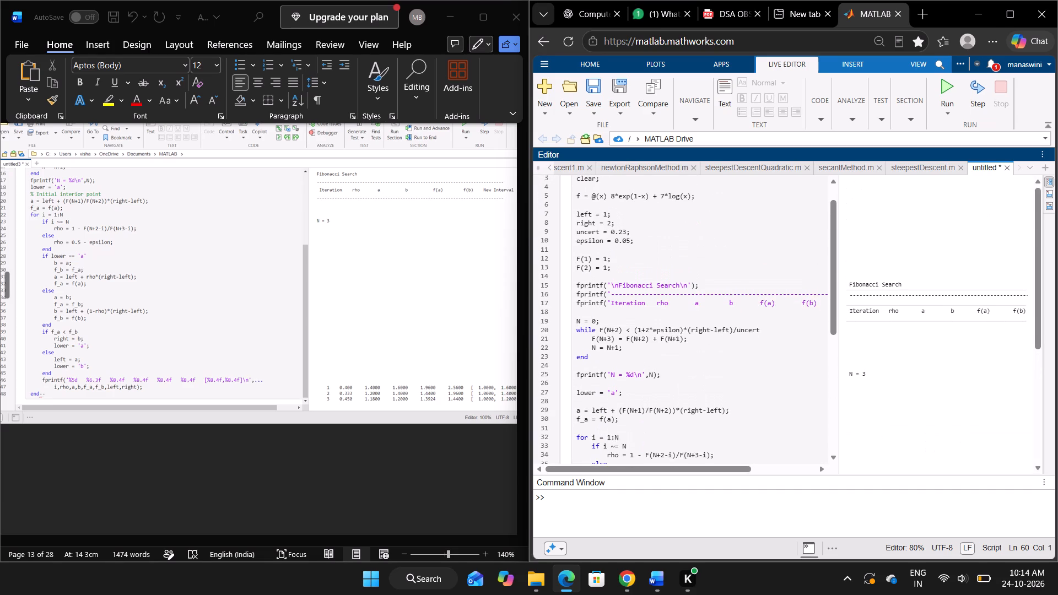
{"action": "scroll", "coordinate": [683, 360], "scroll_direction": "up", "scroll_amount": 2}
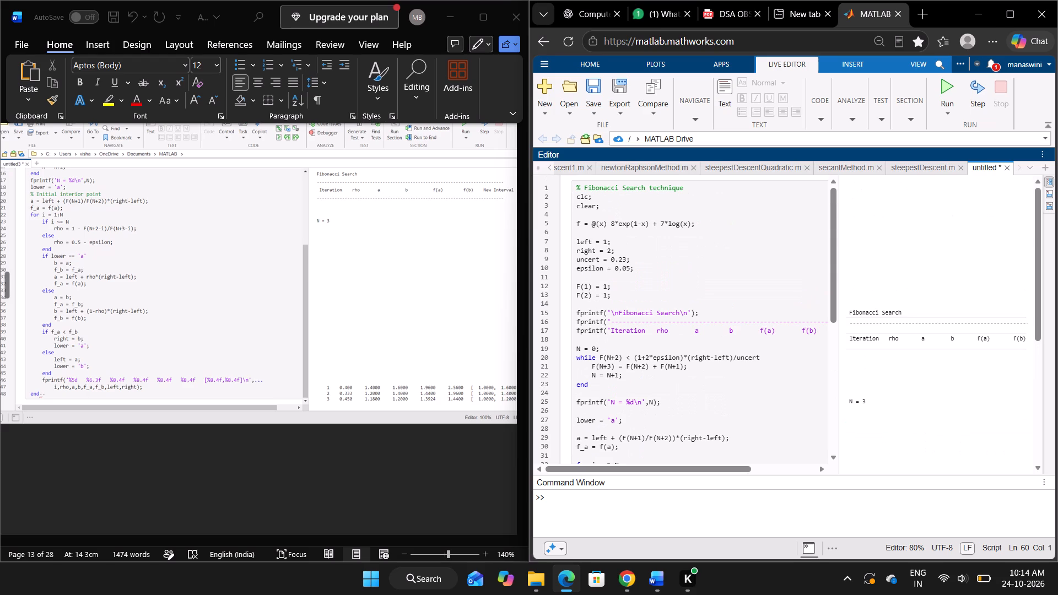
Read through Q10 in the Word report, from part c back to the definition of f(x), checking each part's question and screenshot.
{"action": "scroll", "coordinate": [162, 251], "scroll_direction": "up", "scroll_amount": 3}
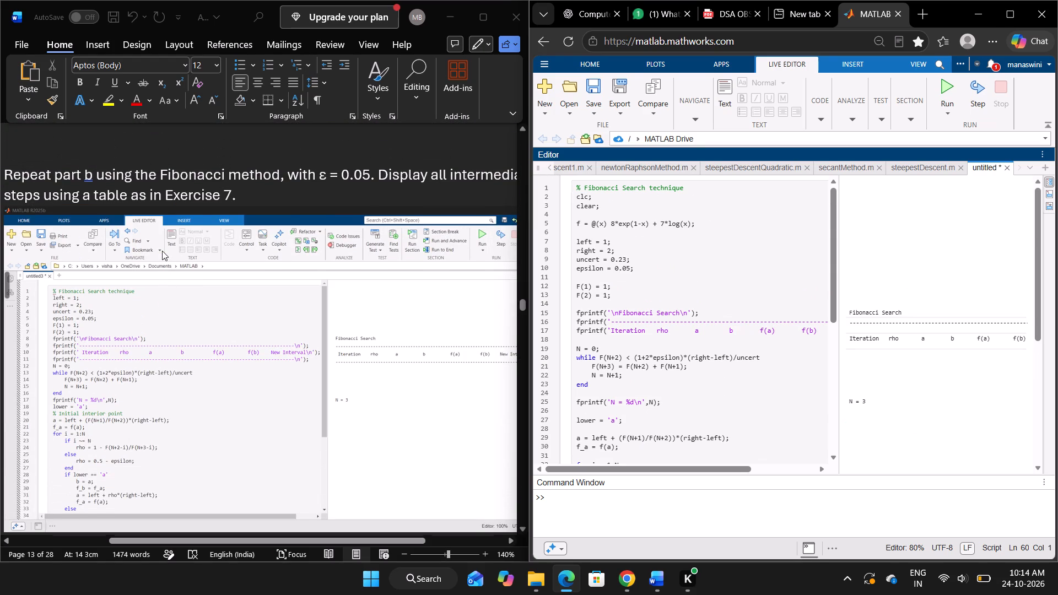
{"action": "scroll", "coordinate": [162, 251], "scroll_direction": "up", "scroll_amount": 1}
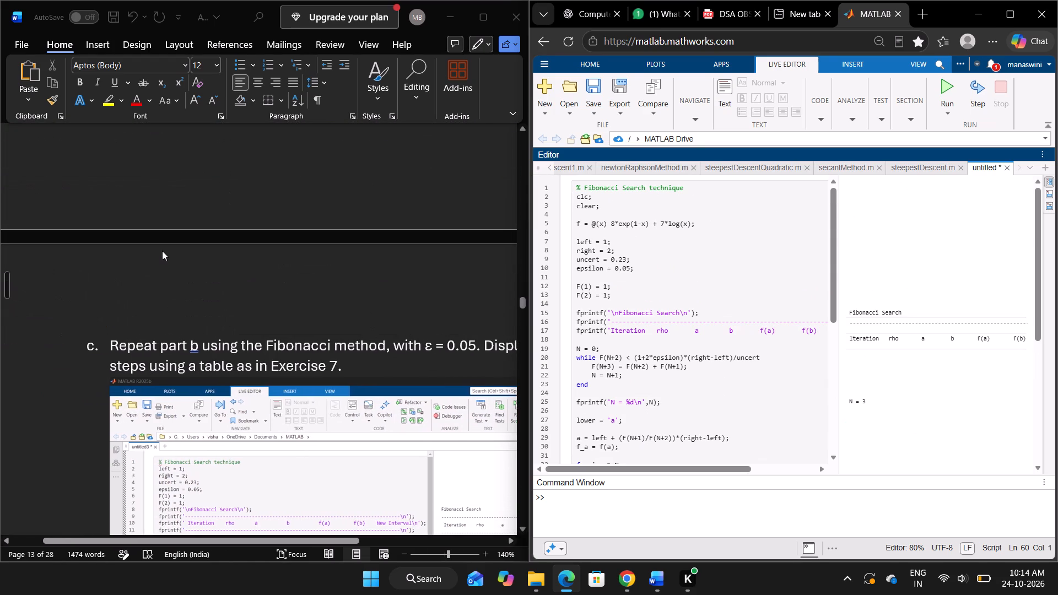
{"action": "scroll", "coordinate": [162, 245], "scroll_direction": "down", "scroll_amount": 2}
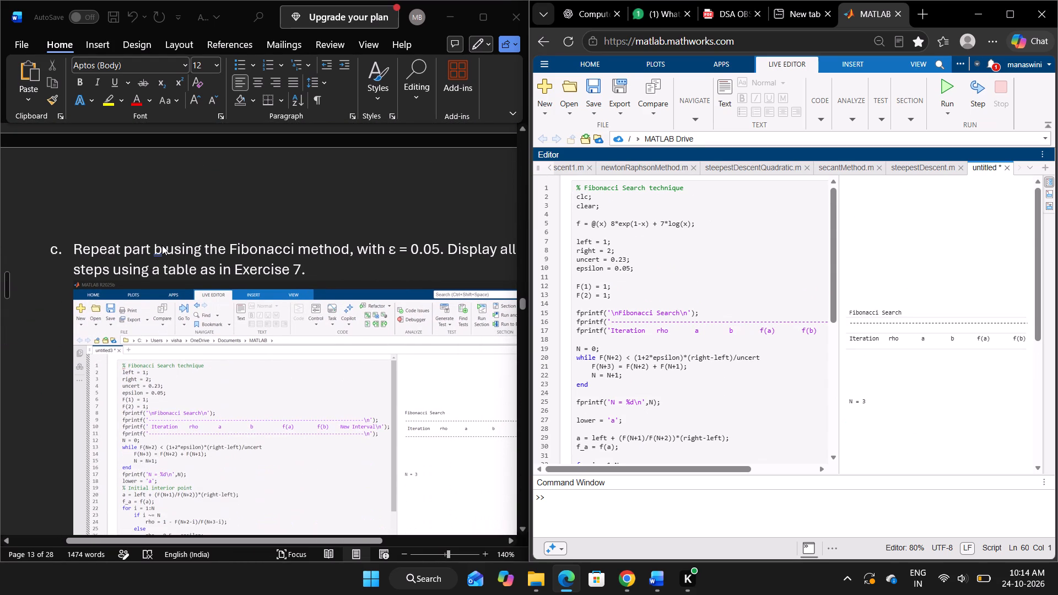
{"action": "scroll", "coordinate": [162, 245], "scroll_direction": "up", "scroll_amount": 1}
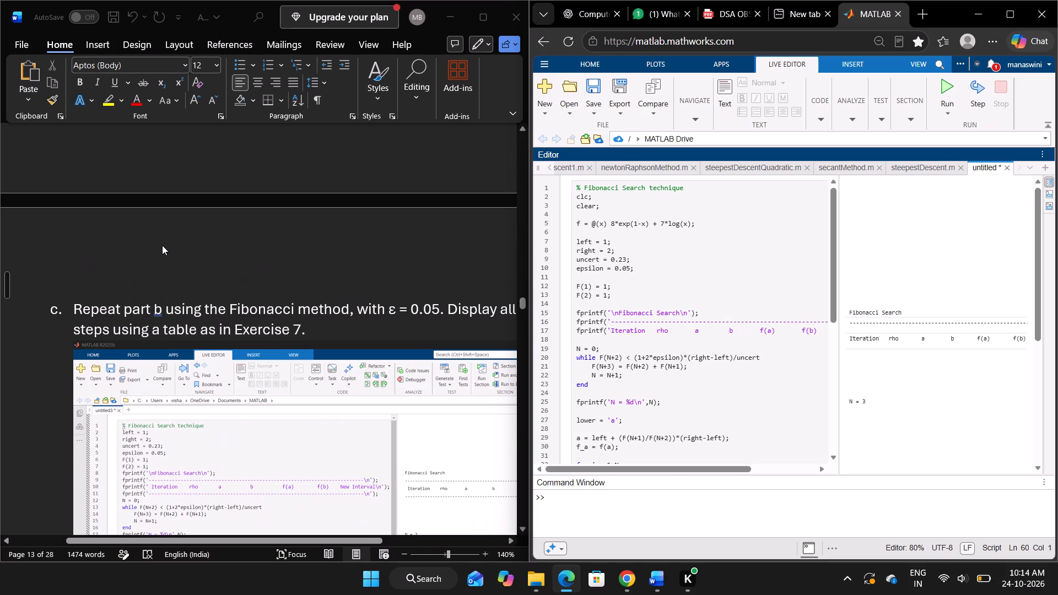
{"action": "scroll", "coordinate": [162, 245], "scroll_direction": "up", "scroll_amount": 3}
{"action": "scroll", "coordinate": [162, 245], "scroll_direction": "down", "scroll_amount": 1}
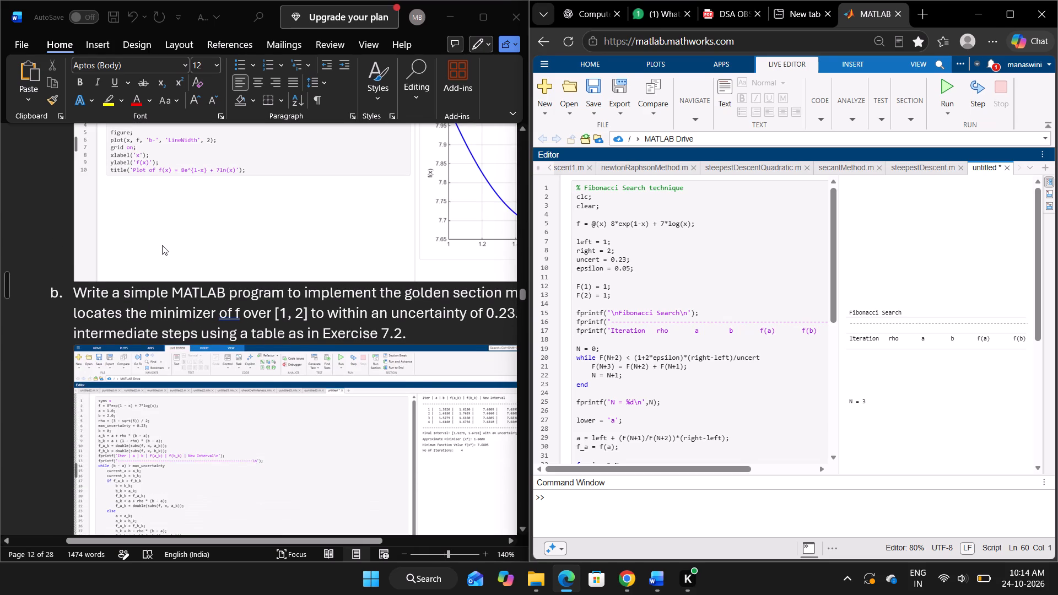
{"action": "scroll", "coordinate": [162, 245], "scroll_direction": "down", "scroll_amount": 3}
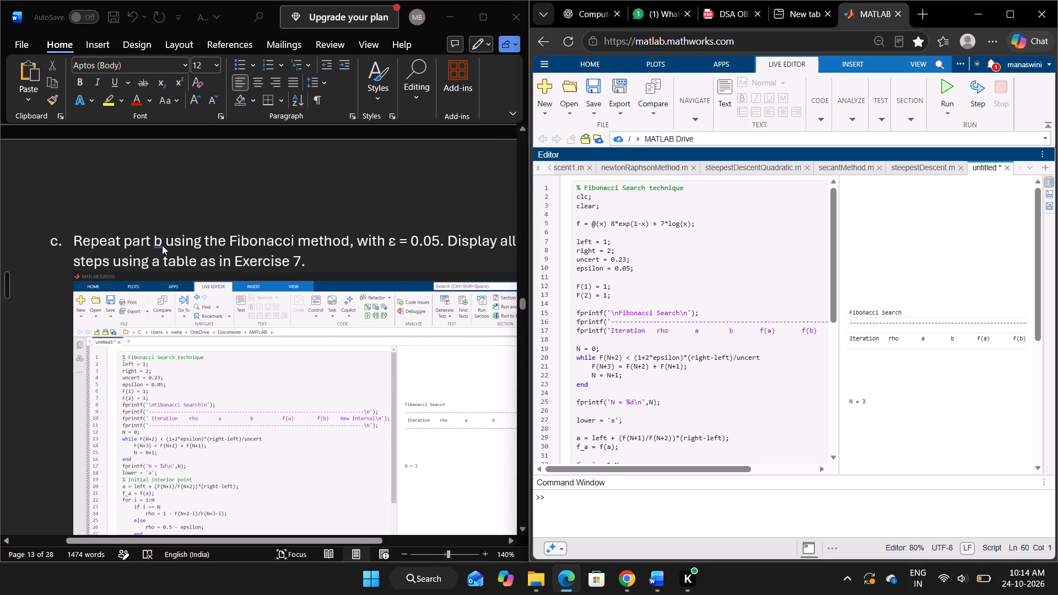
{"action": "scroll", "coordinate": [162, 245], "scroll_direction": "up", "scroll_amount": 5}
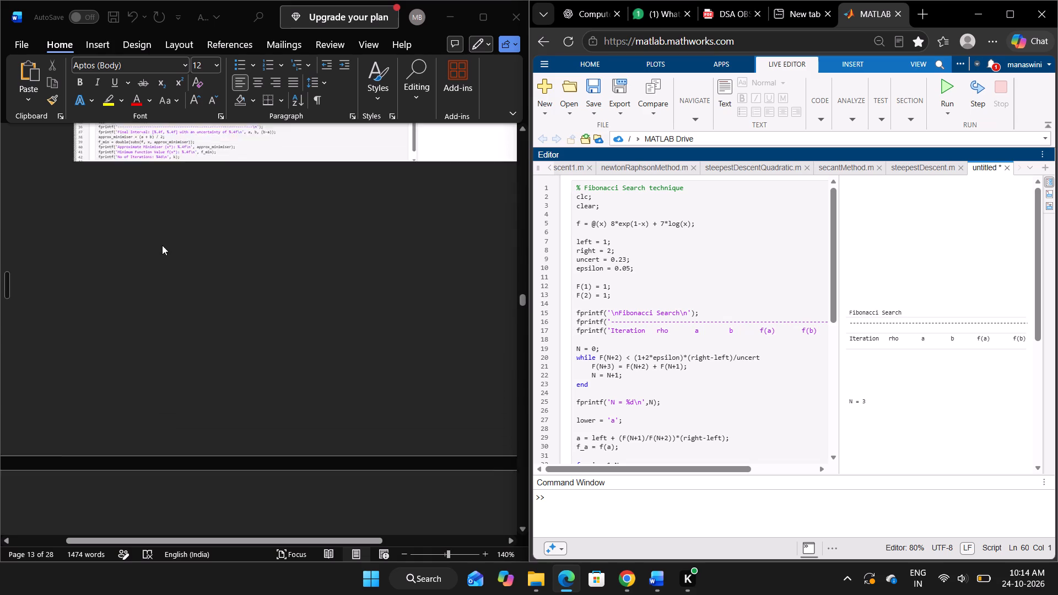
{"action": "scroll", "coordinate": [162, 245], "scroll_direction": "up", "scroll_amount": 4}
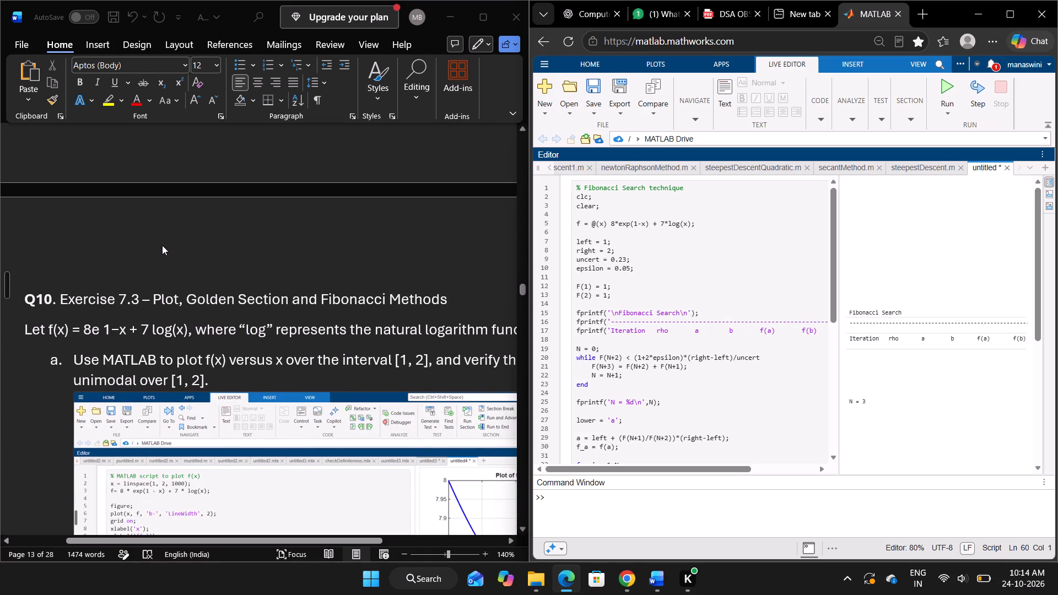
{"action": "scroll", "coordinate": [162, 245], "scroll_direction": "up", "scroll_amount": 1}
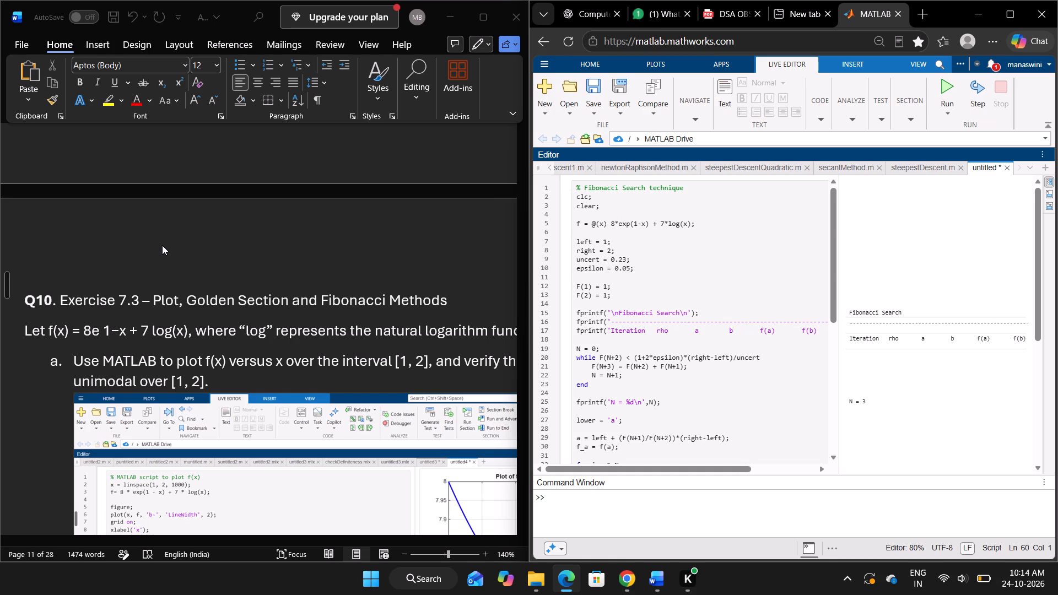
Maximize the MATLAB browser window and collapse the Command Window to give the script and output the full height.
{"action": "left_click", "coordinate": [1011, 7]}
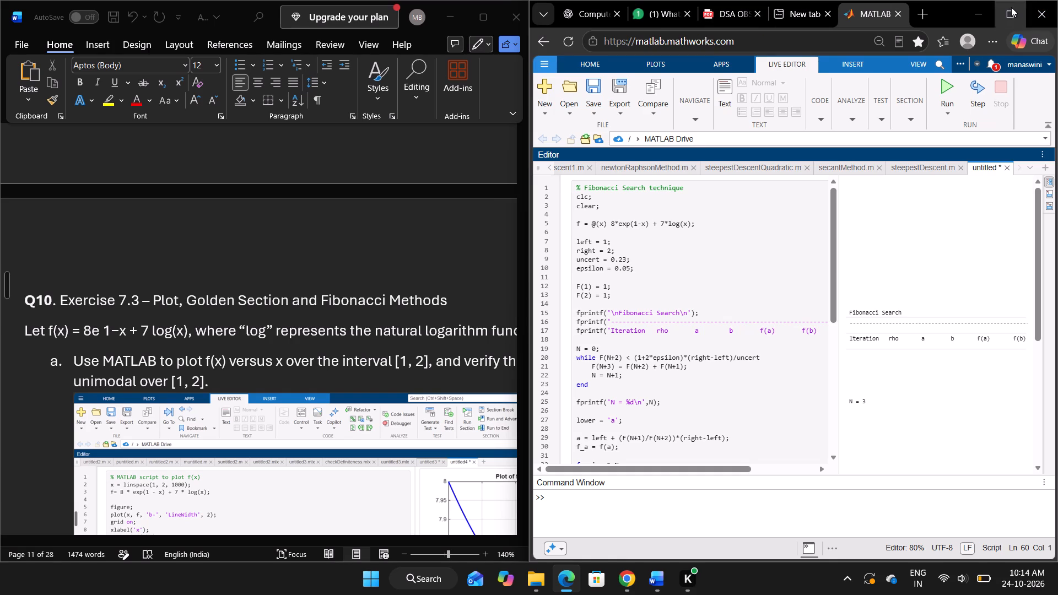
{"action": "scroll", "coordinate": [376, 321], "scroll_direction": "right", "scroll_amount": 1}
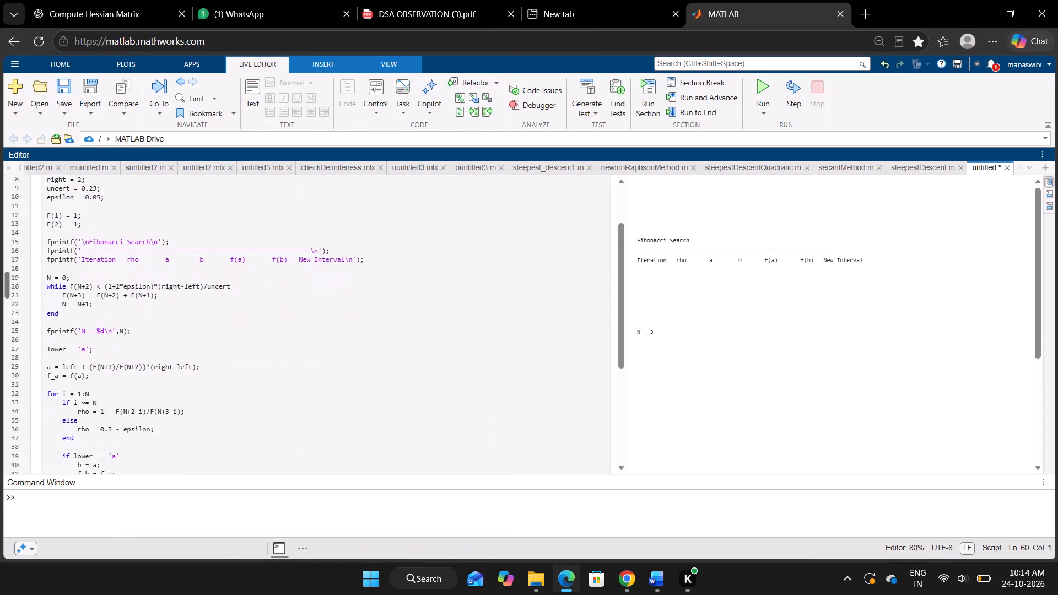
{"action": "scroll", "coordinate": [376, 321], "scroll_direction": "right", "scroll_amount": 2}
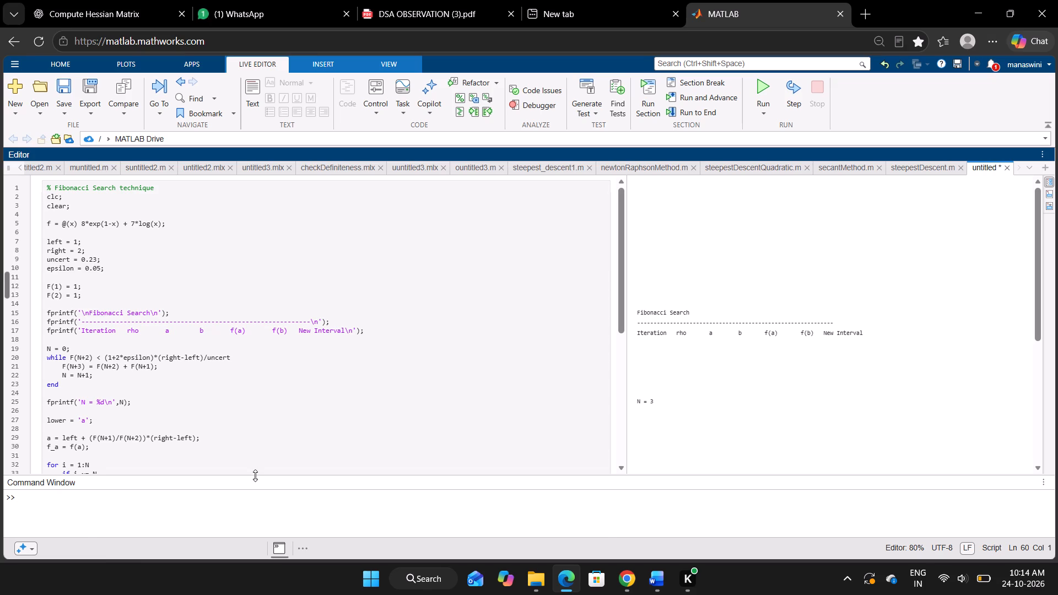
{"action": "left_click_drag", "start_coordinate": [255, 475], "coordinate": [290, 594]}
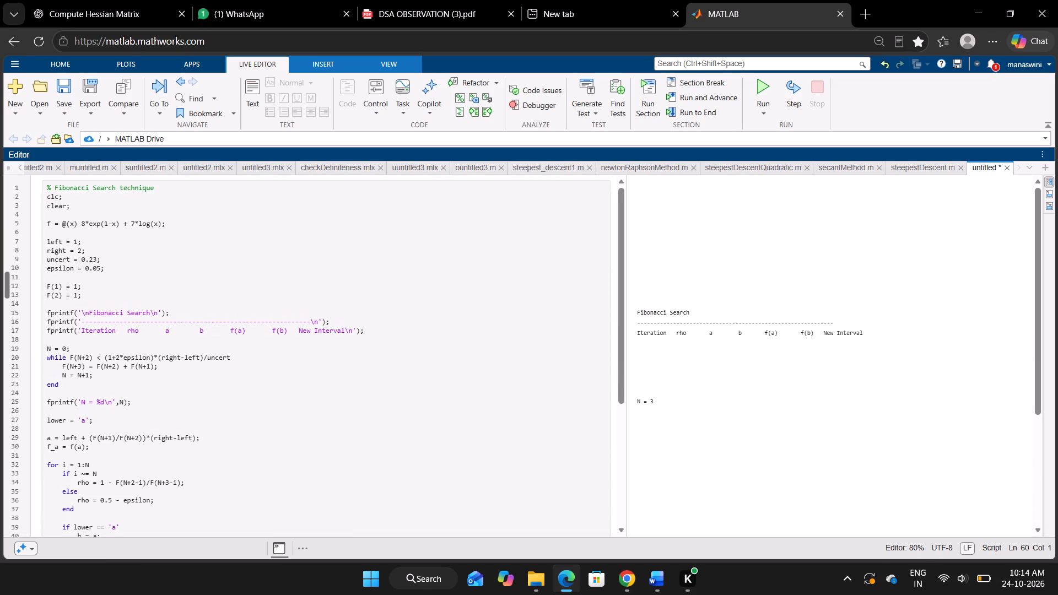
Disable synchronous scrolling between code and output, and check the script through to its end beside the compact results.
{"action": "left_click", "coordinate": [875, 258]}
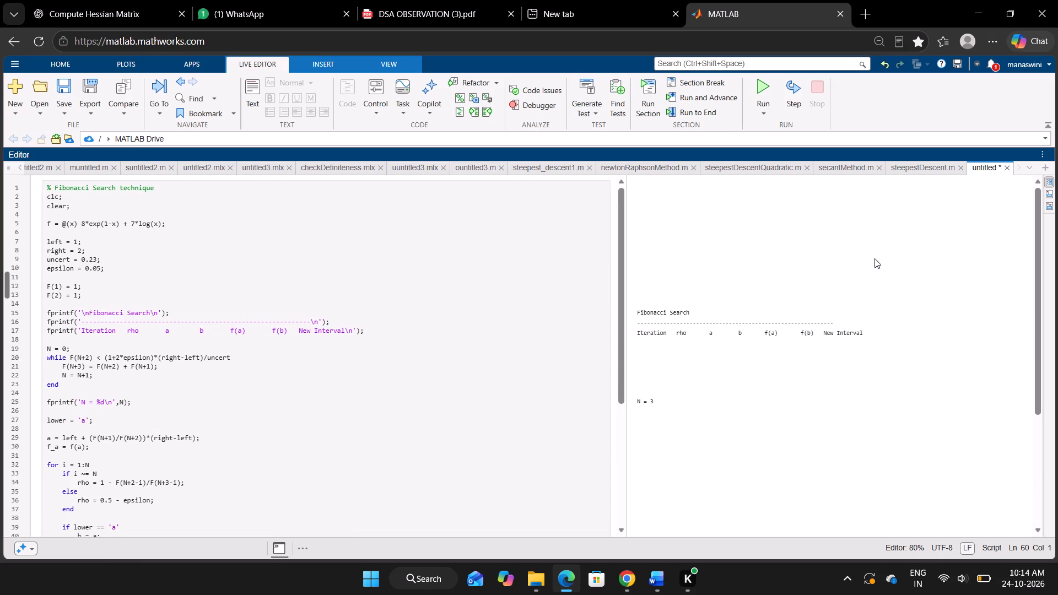
{"action": "right_click", "coordinate": [875, 258]}
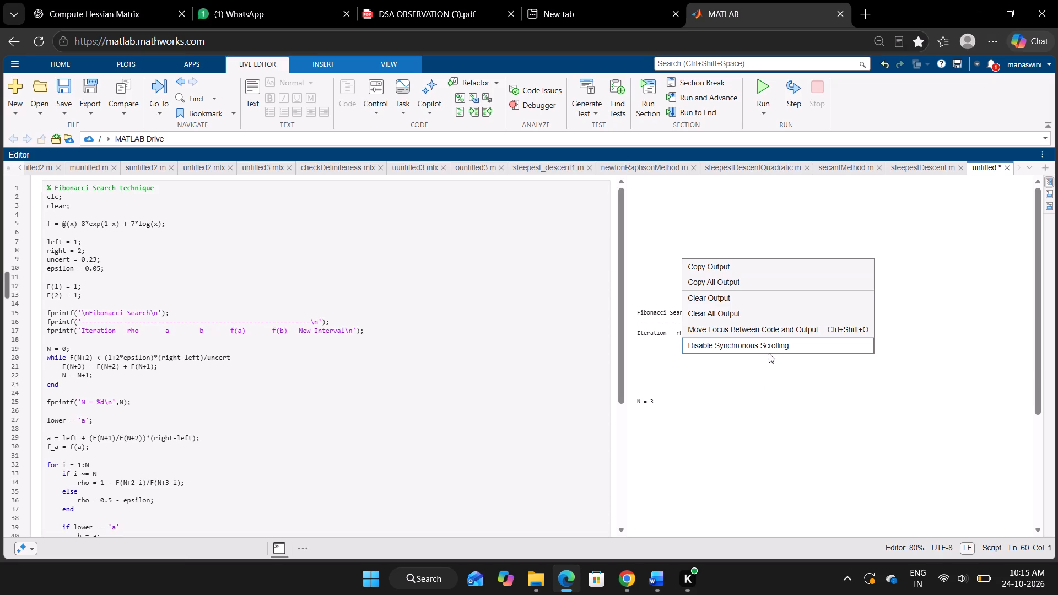
{"action": "left_click", "coordinate": [769, 352]}
{"action": "scroll", "coordinate": [789, 311], "scroll_direction": "up", "scroll_amount": 1}
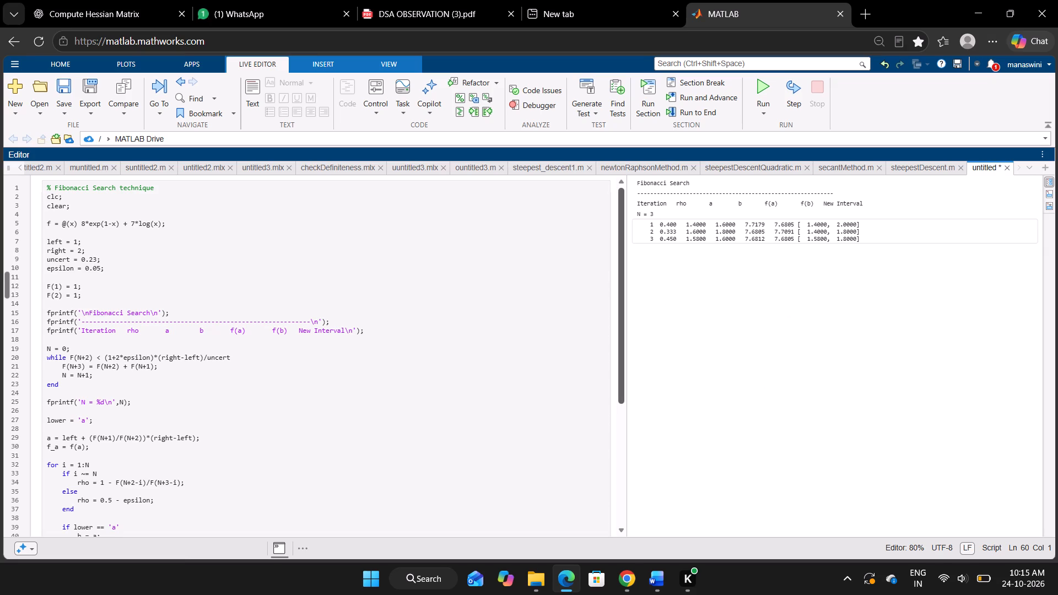
{"action": "scroll", "coordinate": [528, 343], "scroll_direction": "down", "scroll_amount": 5}
{"action": "scroll", "coordinate": [520, 356], "scroll_direction": "up", "scroll_amount": 2}
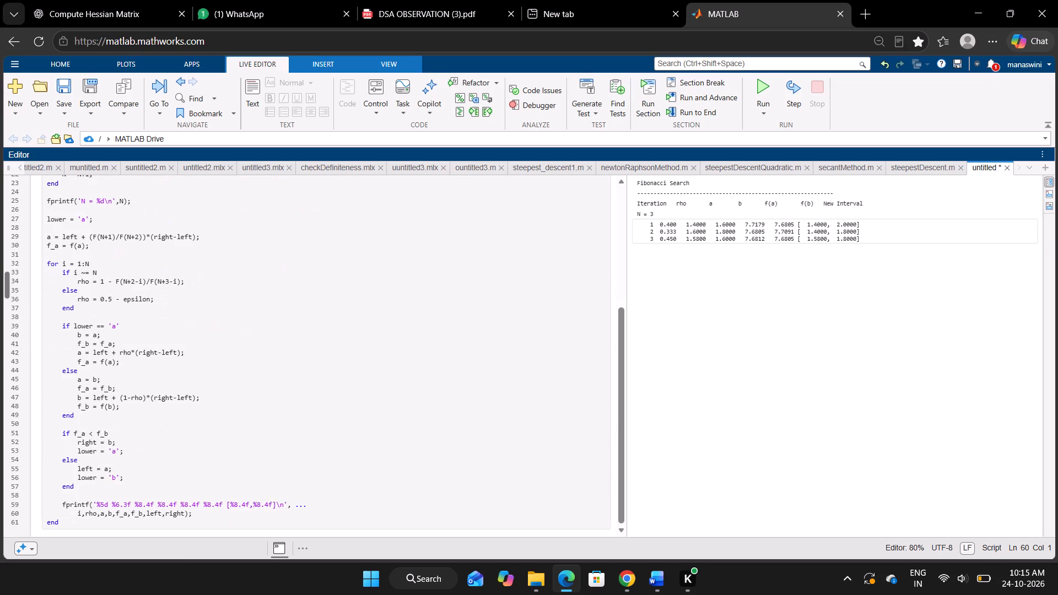
{"action": "scroll", "coordinate": [520, 356], "scroll_direction": "up", "scroll_amount": 2}
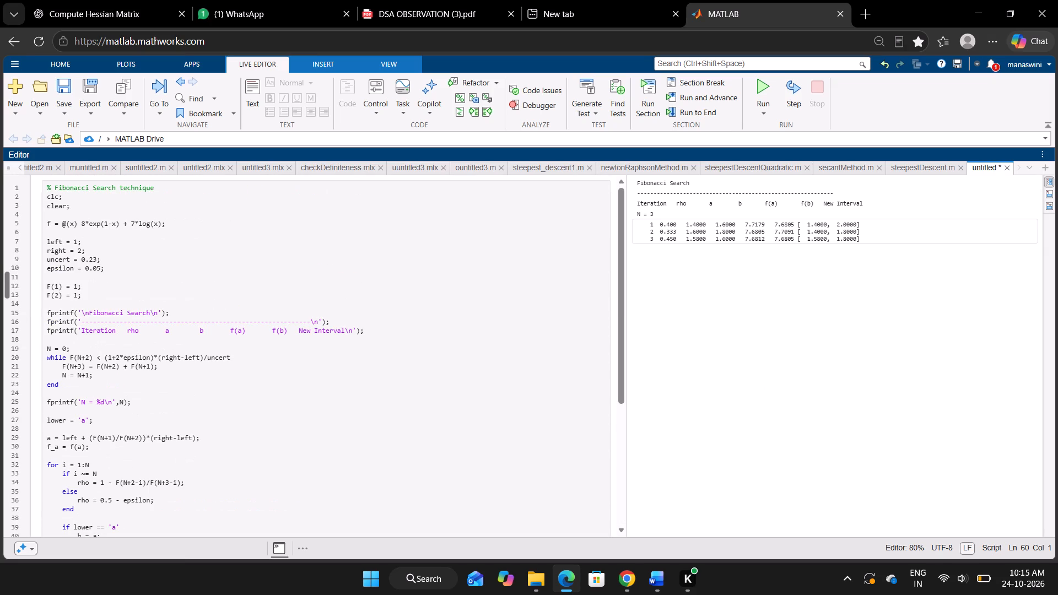
Duplicate the script's while F(N+2) < (1+2*epsilon)*(right-left)/uncert line.
{"action": "right_click", "coordinate": [520, 356]}
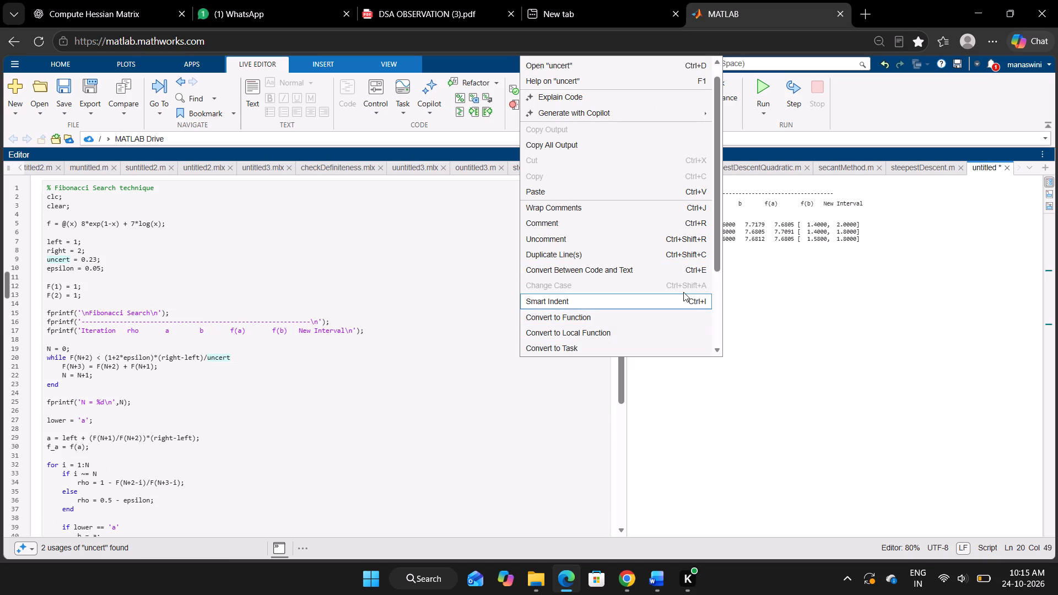
{"action": "left_click", "coordinate": [612, 255]}
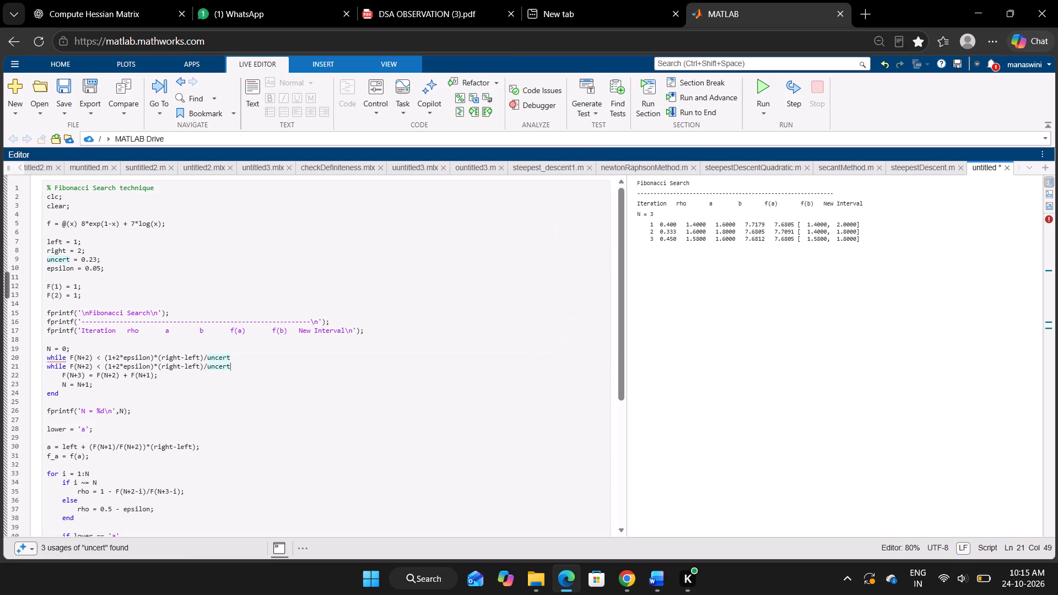
Duplicate the whole Fibonacci search script from the clc line through the final end line.
{"action": "left_click", "coordinate": [453, 319]}
{"action": "left_click", "coordinate": [496, 332]}
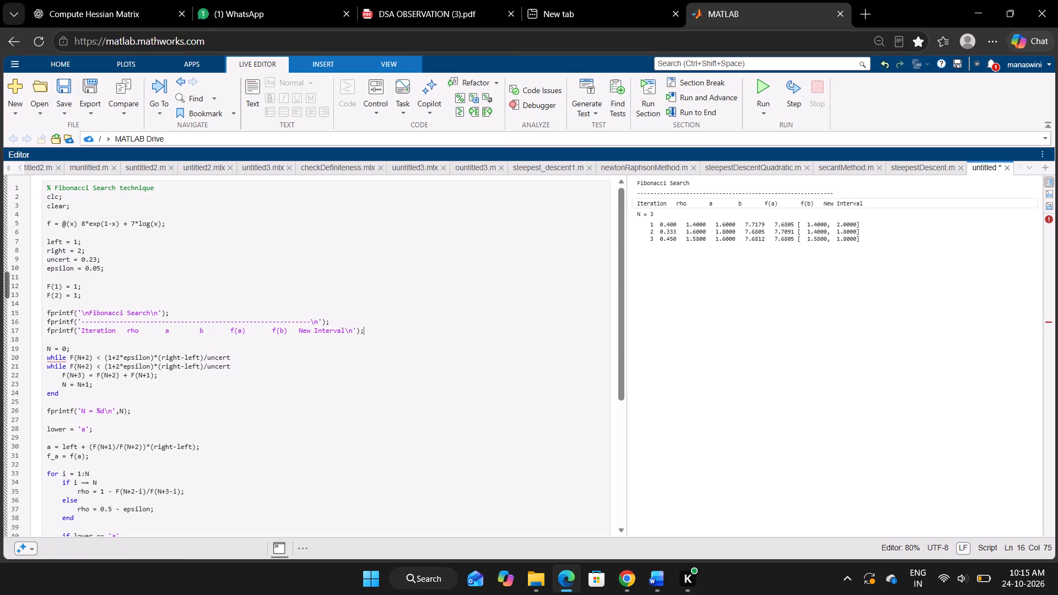
{"action": "left_click_drag", "start_coordinate": [46, 197], "coordinate": [319, 569]}
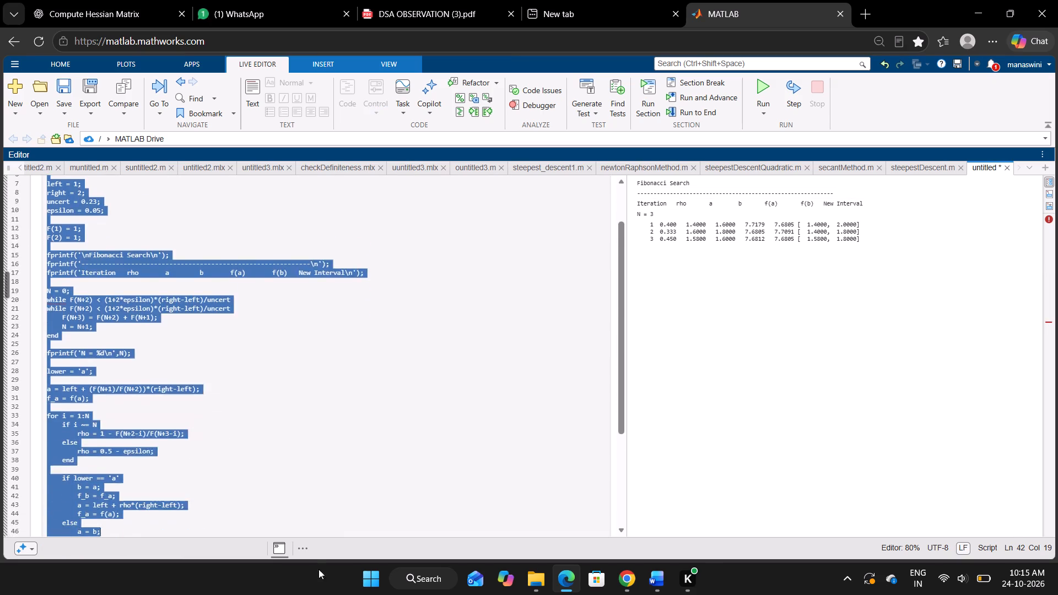
{"action": "left_click_drag", "start_coordinate": [319, 569], "coordinate": [352, 594]}
{"action": "right_click", "coordinate": [384, 467]}
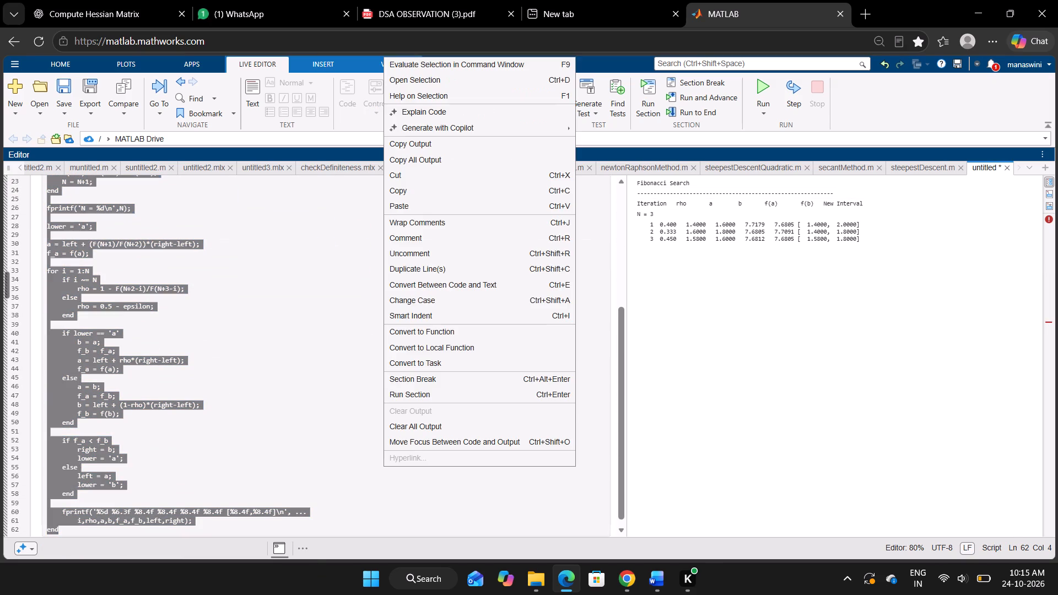
{"action": "left_click", "coordinate": [451, 273]}
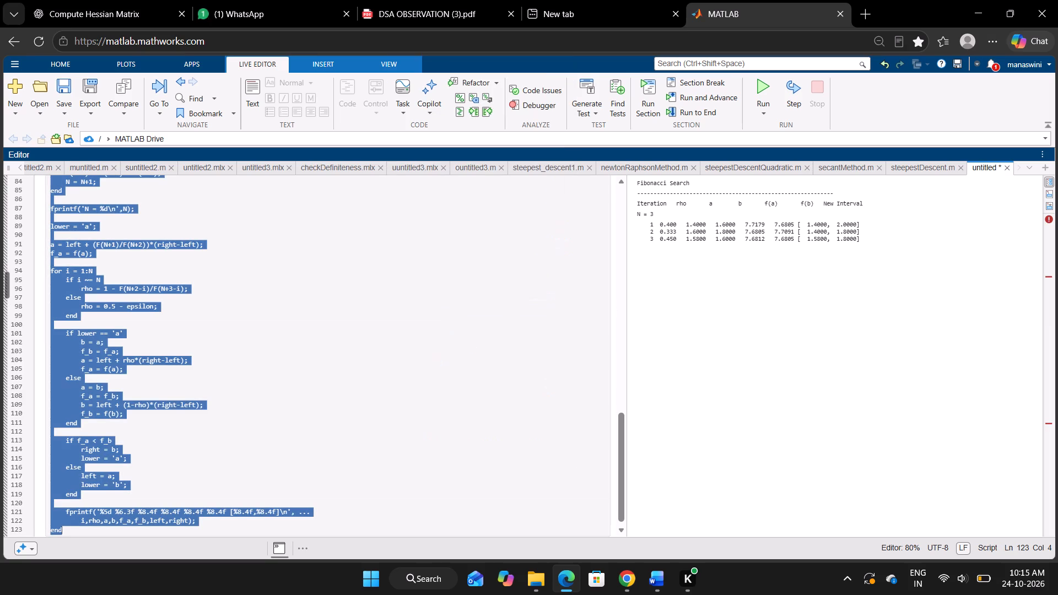
{"action": "left_click", "coordinate": [464, 338]}
{"action": "scroll", "coordinate": [464, 338], "scroll_direction": "up", "scroll_amount": 7}
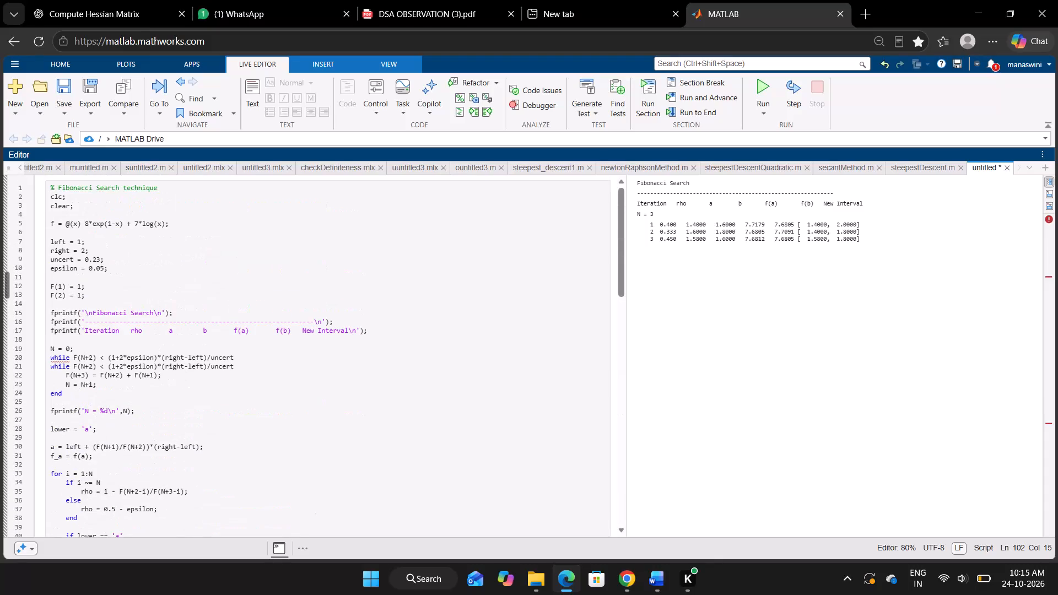
{"action": "scroll", "coordinate": [464, 338], "scroll_direction": "up", "scroll_amount": 1}
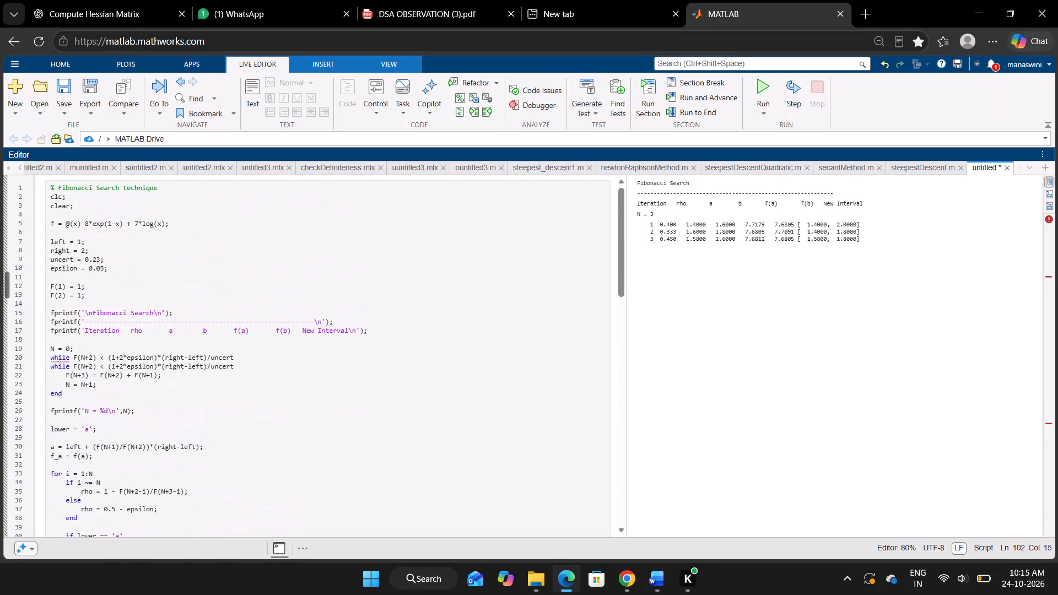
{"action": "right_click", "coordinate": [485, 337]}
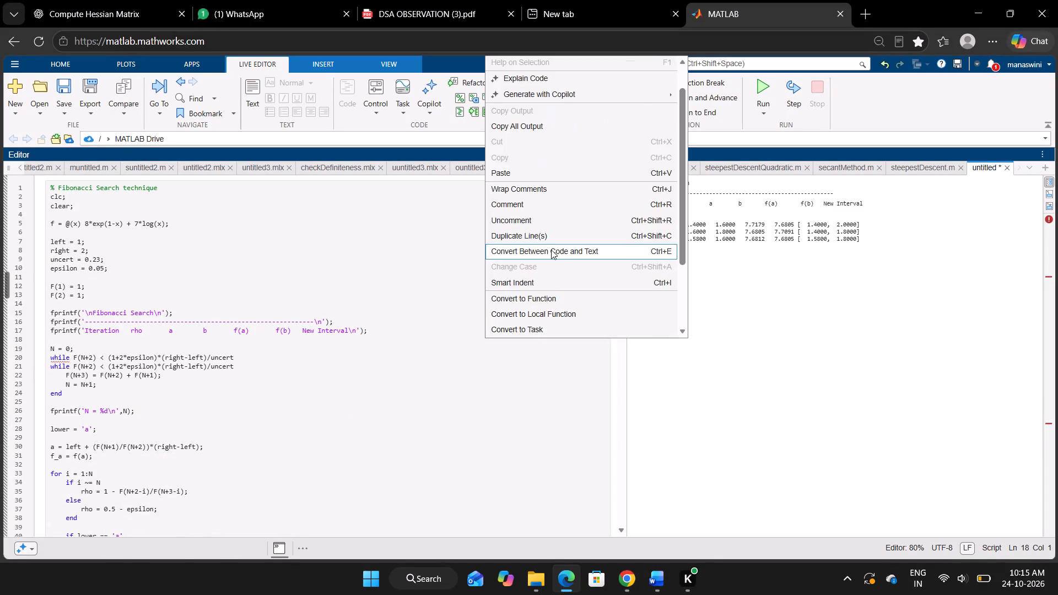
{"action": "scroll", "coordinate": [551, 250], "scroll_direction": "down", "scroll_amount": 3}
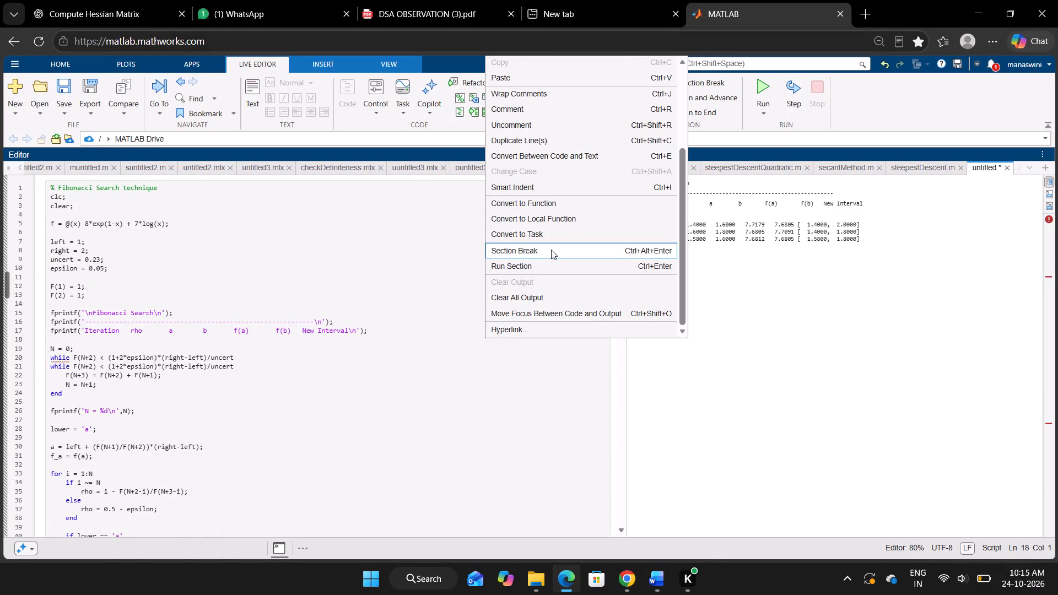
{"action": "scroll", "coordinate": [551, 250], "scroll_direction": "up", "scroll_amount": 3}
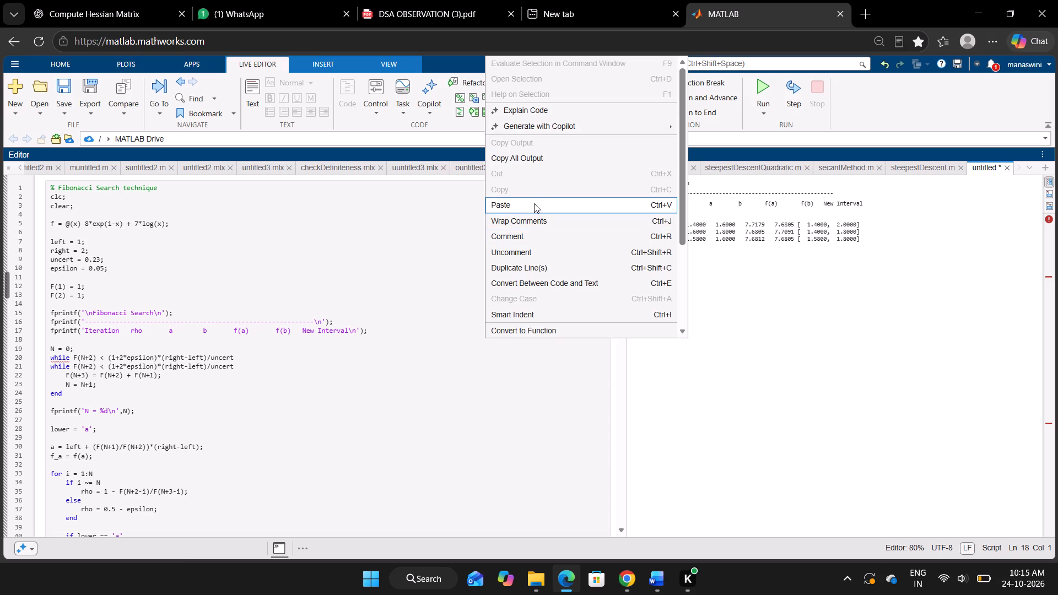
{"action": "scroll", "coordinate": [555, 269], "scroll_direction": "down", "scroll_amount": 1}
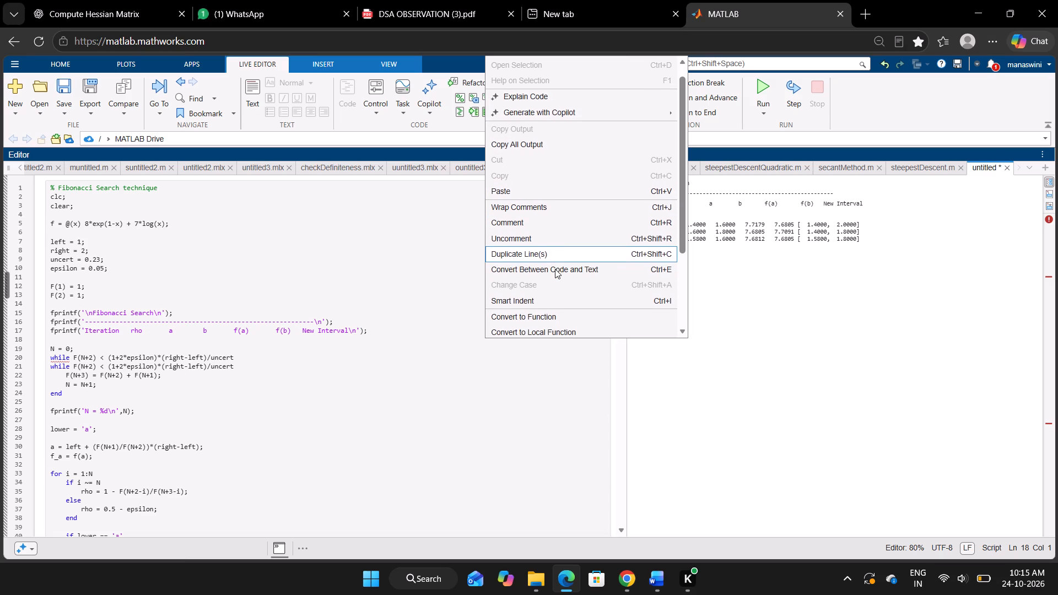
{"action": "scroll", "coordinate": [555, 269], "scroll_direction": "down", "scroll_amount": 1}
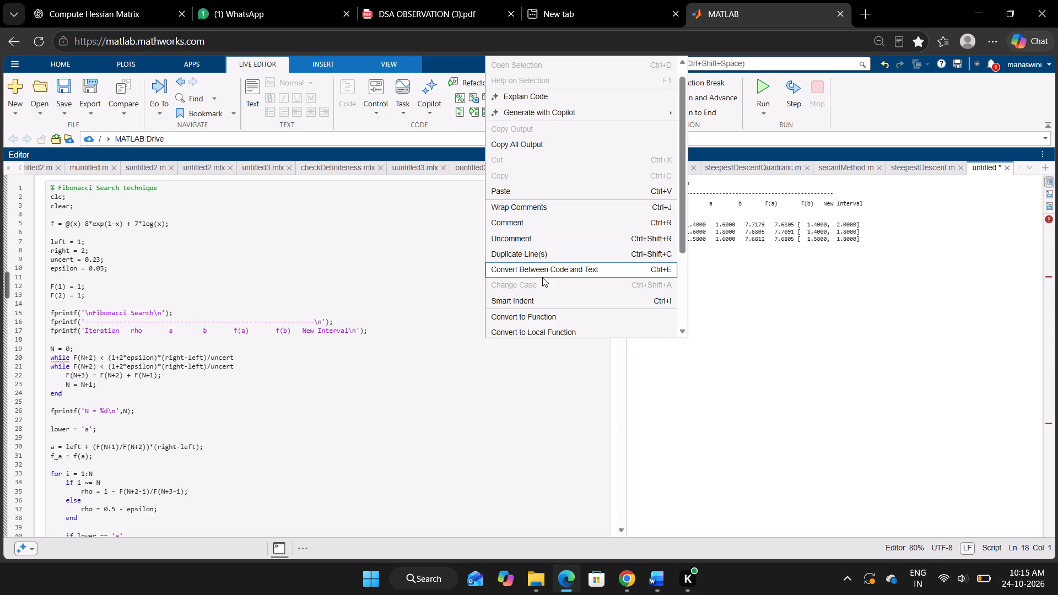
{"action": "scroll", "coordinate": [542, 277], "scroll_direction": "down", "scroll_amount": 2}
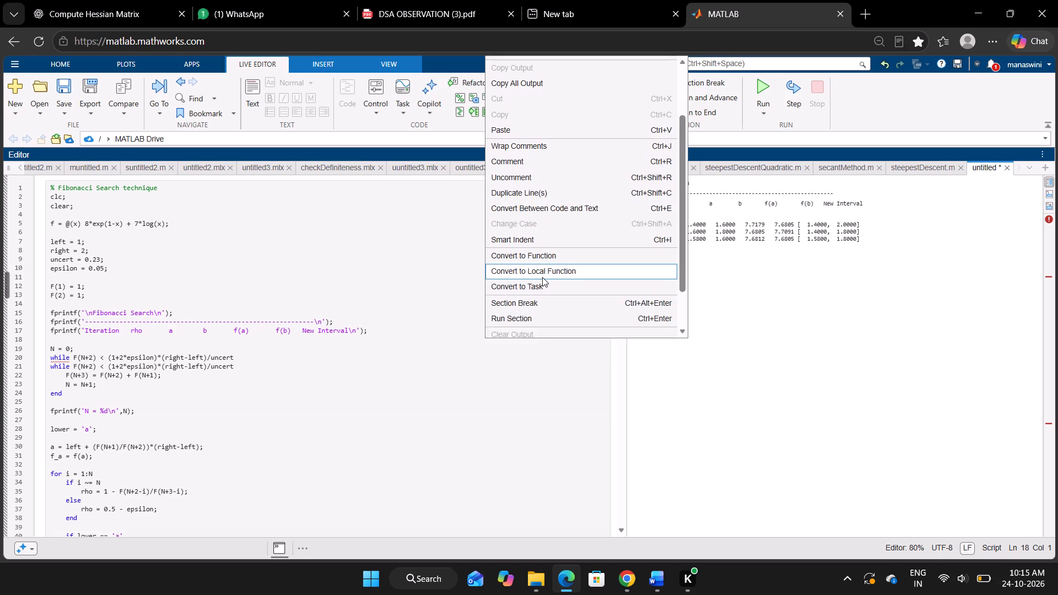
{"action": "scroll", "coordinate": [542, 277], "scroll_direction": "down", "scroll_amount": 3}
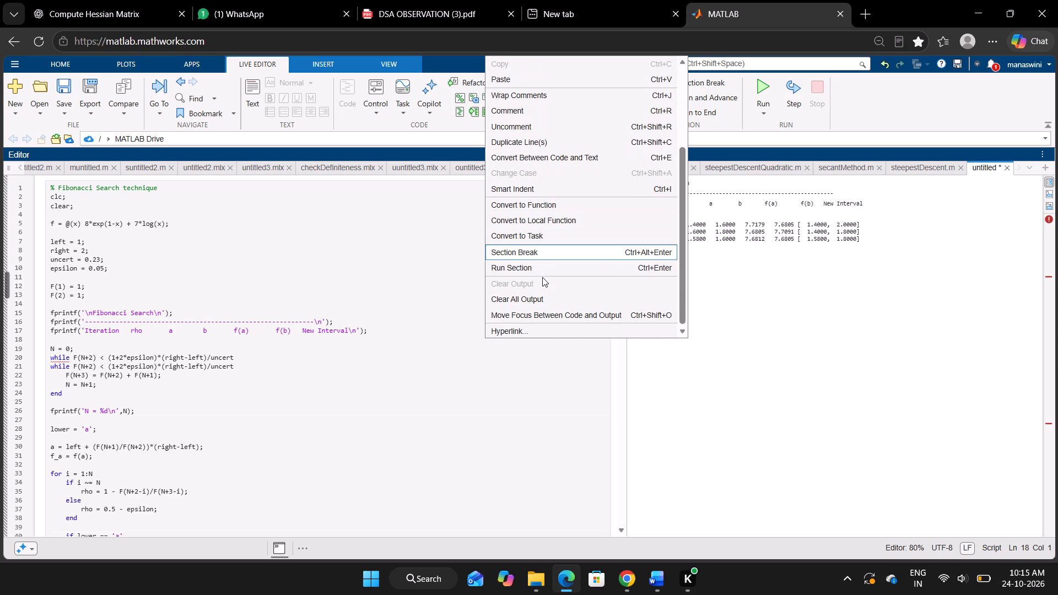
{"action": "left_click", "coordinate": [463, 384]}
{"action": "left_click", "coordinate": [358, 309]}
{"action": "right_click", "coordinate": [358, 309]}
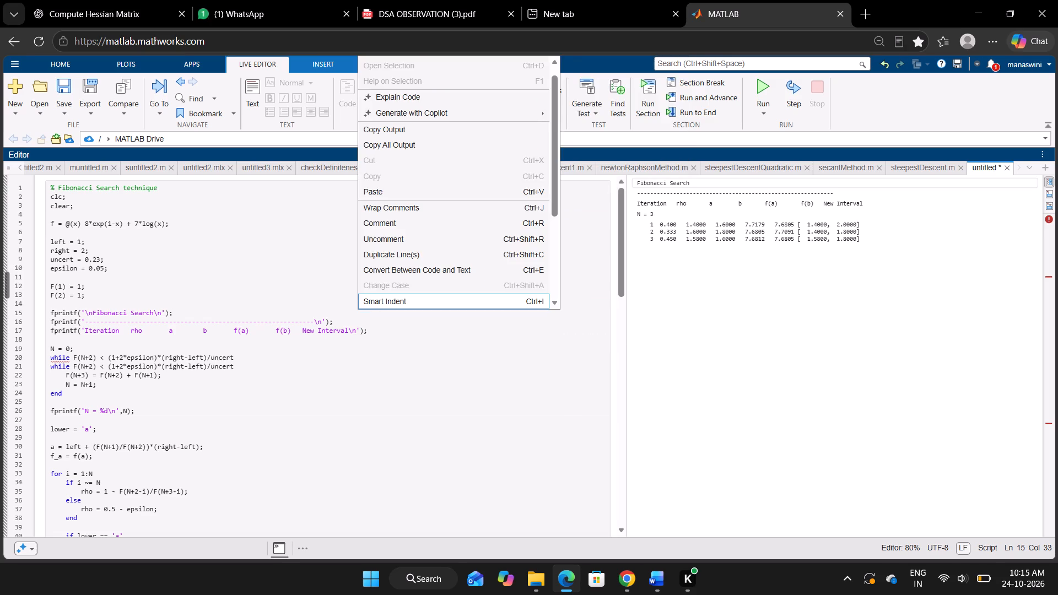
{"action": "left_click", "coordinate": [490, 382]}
Capture a screen snip of the MATLAB page, from its ribbon down to the end of the code and output area.
{"action": "scroll", "coordinate": [490, 382], "scroll_direction": "right", "scroll_amount": 1}
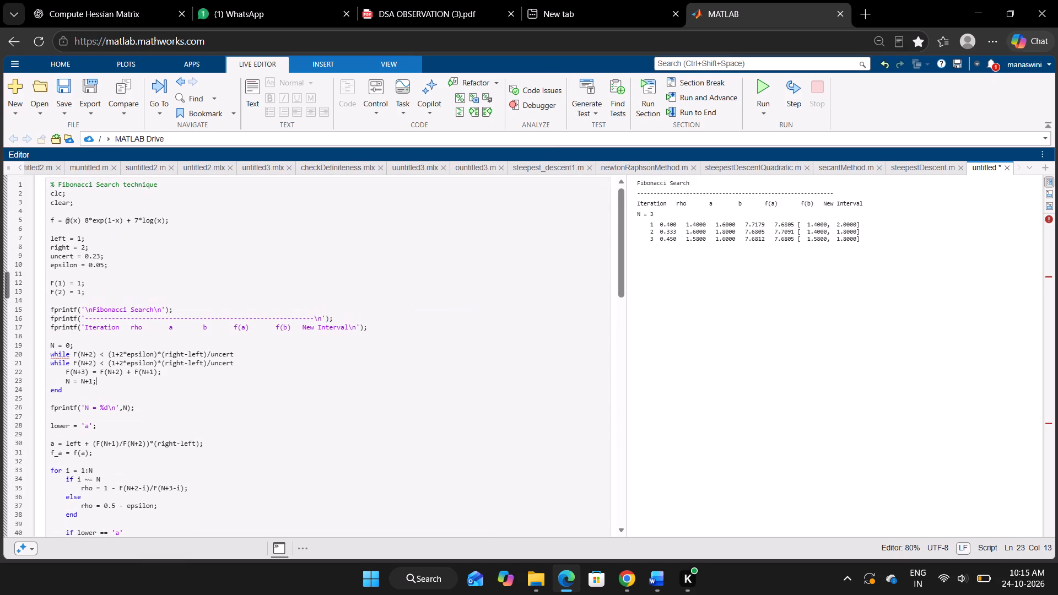
{"action": "key", "text": "shift+super+s"}
{"action": "left_click_drag", "start_coordinate": [2, 53], "coordinate": [1057, 503]}
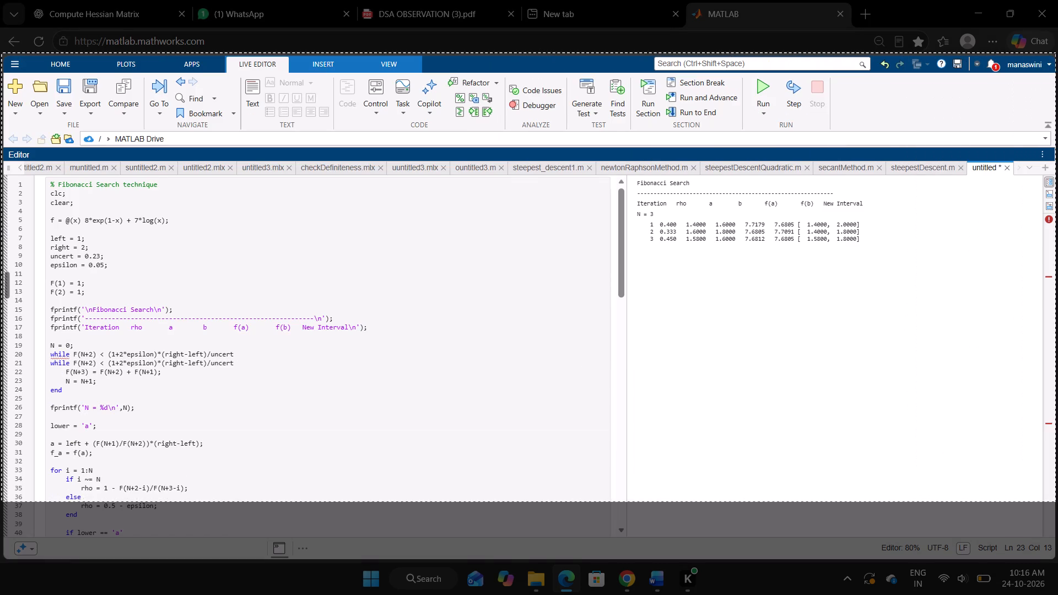
{"action": "left_click_drag", "start_coordinate": [1057, 503], "coordinate": [1057, 538]}
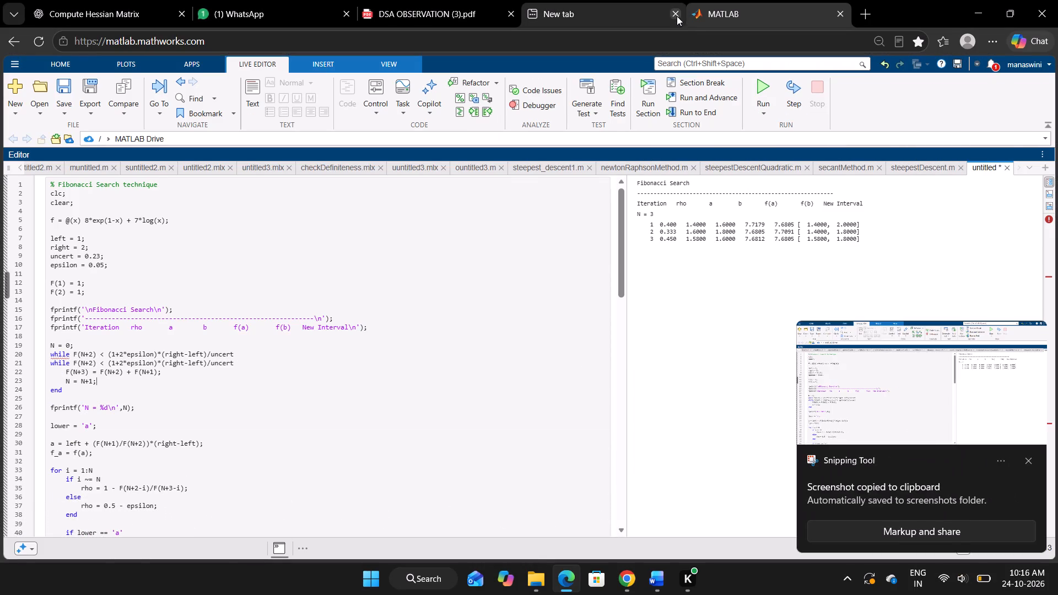
Close the empty New tab in the browser.
{"action": "left_click", "coordinate": [676, 14]}
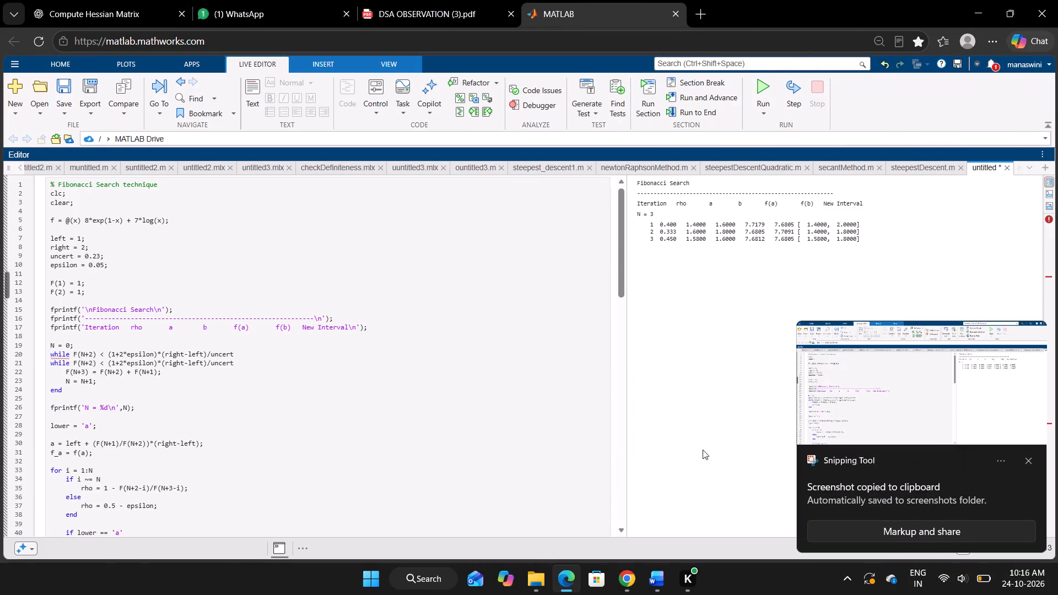
Switch to the Word report and, after Q10(c), delete the screenshot under d and its empty d list item.
{"action": "left_click", "coordinate": [644, 578]}
{"action": "scroll", "coordinate": [354, 305], "scroll_direction": "down", "scroll_amount": 1}
{"action": "scroll", "coordinate": [354, 305], "scroll_direction": "down", "scroll_amount": 4, "text": "ctrl"}
{"action": "scroll", "coordinate": [354, 305], "scroll_direction": "up", "scroll_amount": 2}
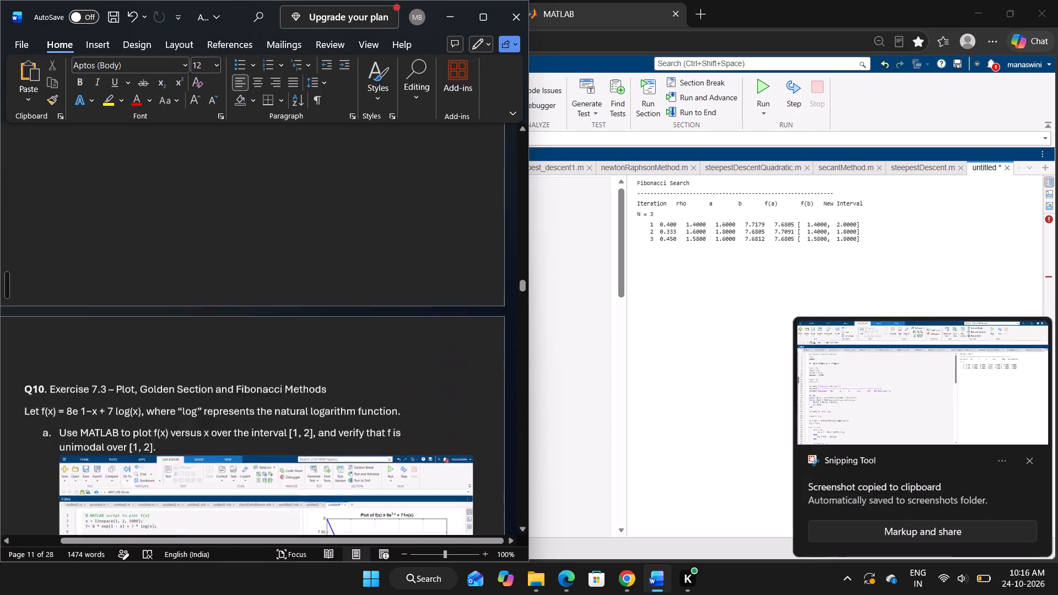
{"action": "scroll", "coordinate": [354, 305], "scroll_direction": "up", "scroll_amount": 1}
{"action": "scroll", "coordinate": [354, 305], "scroll_direction": "down", "scroll_amount": 1}
{"action": "scroll", "coordinate": [354, 305], "scroll_direction": "up", "scroll_amount": 1}
{"action": "scroll", "coordinate": [354, 305], "scroll_direction": "down", "scroll_amount": 3}
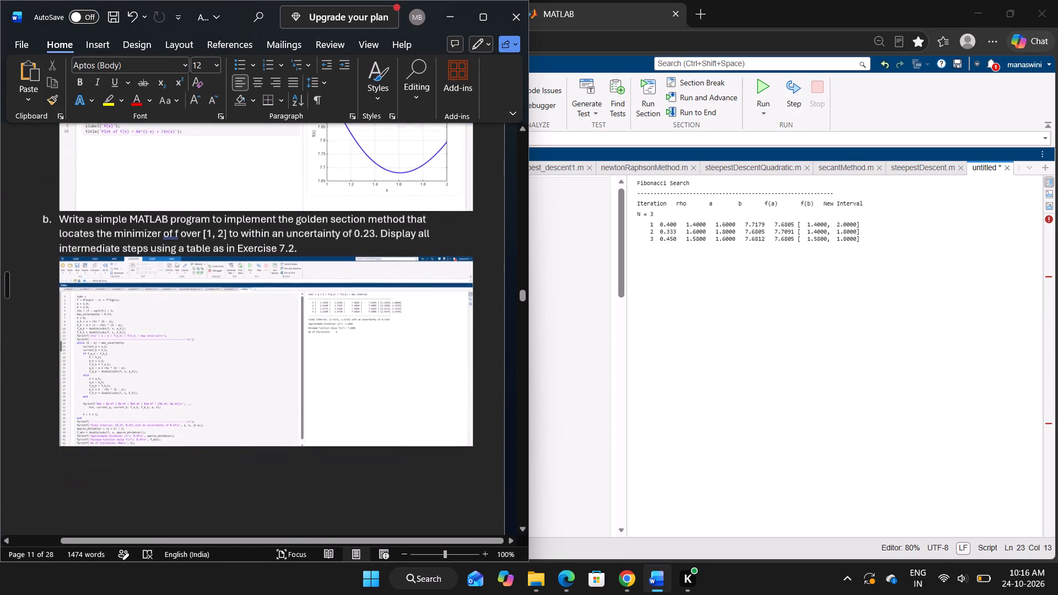
{"action": "scroll", "coordinate": [354, 305], "scroll_direction": "down", "scroll_amount": 3}
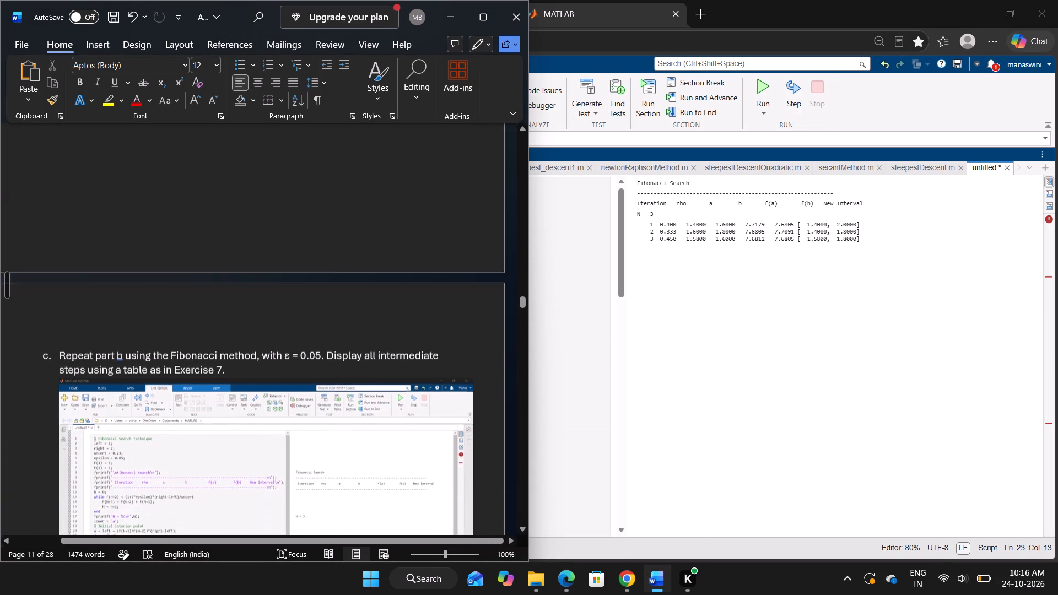
{"action": "scroll", "coordinate": [354, 305], "scroll_direction": "down", "scroll_amount": 2}
{"action": "left_click", "coordinate": [354, 305]}
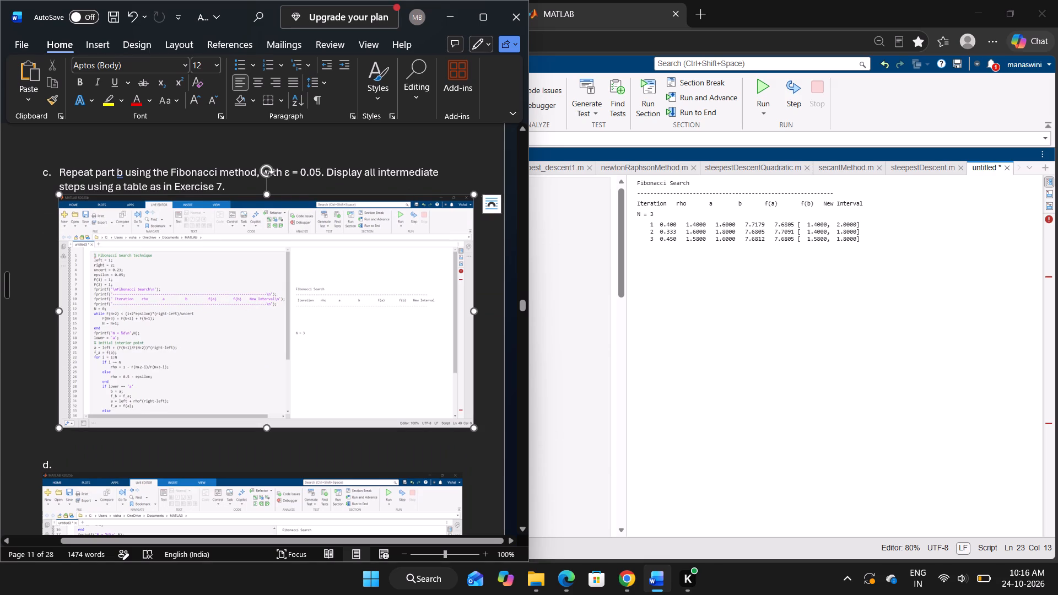
{"action": "left_click", "coordinate": [347, 502]}
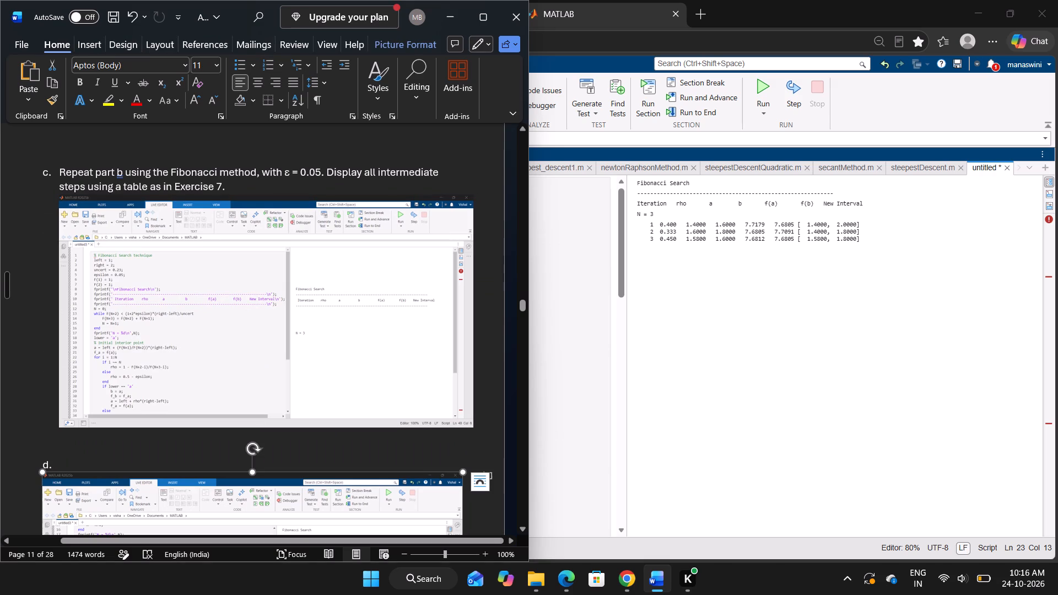
{"action": "key", "text": "Delete"}
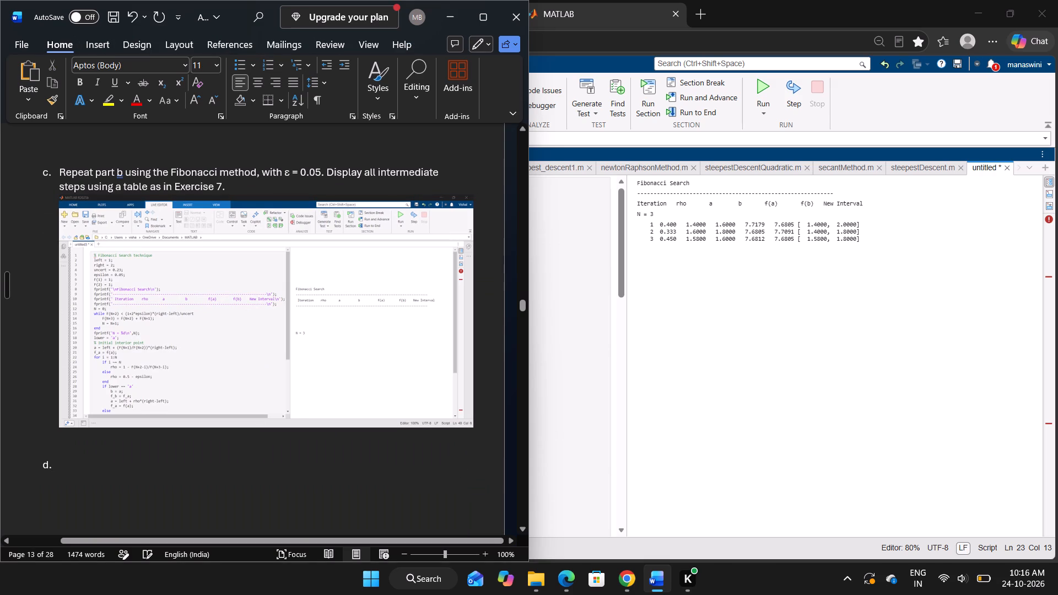
{"action": "key", "text": "BackSpace"}
{"action": "key", "text": "BackSpace"}
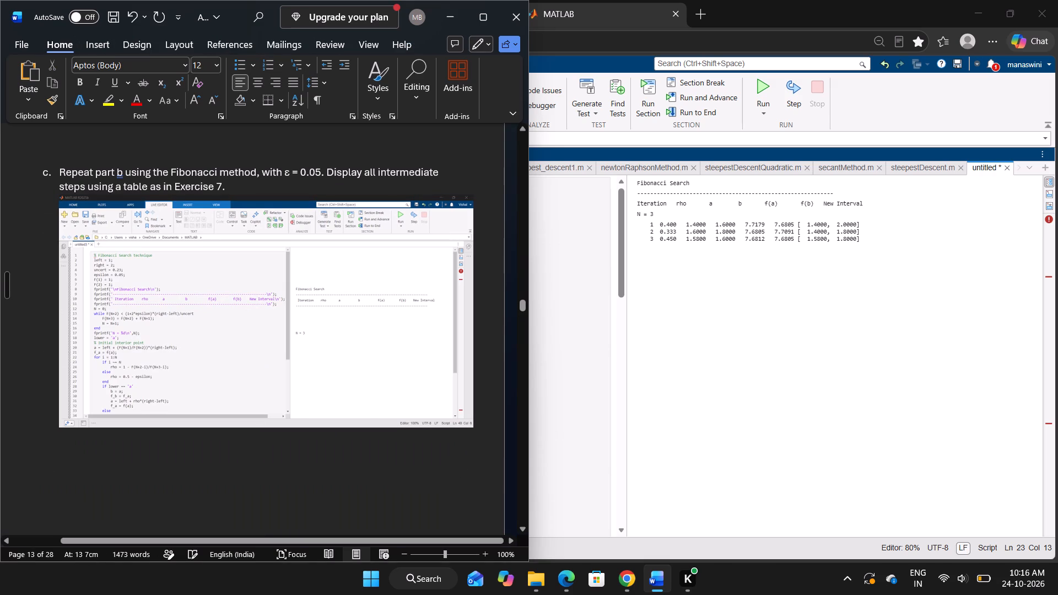
Replace the old screenshot under Q10(c) with the newly captured MATLAB snip.
{"action": "left_click", "coordinate": [165, 347]}
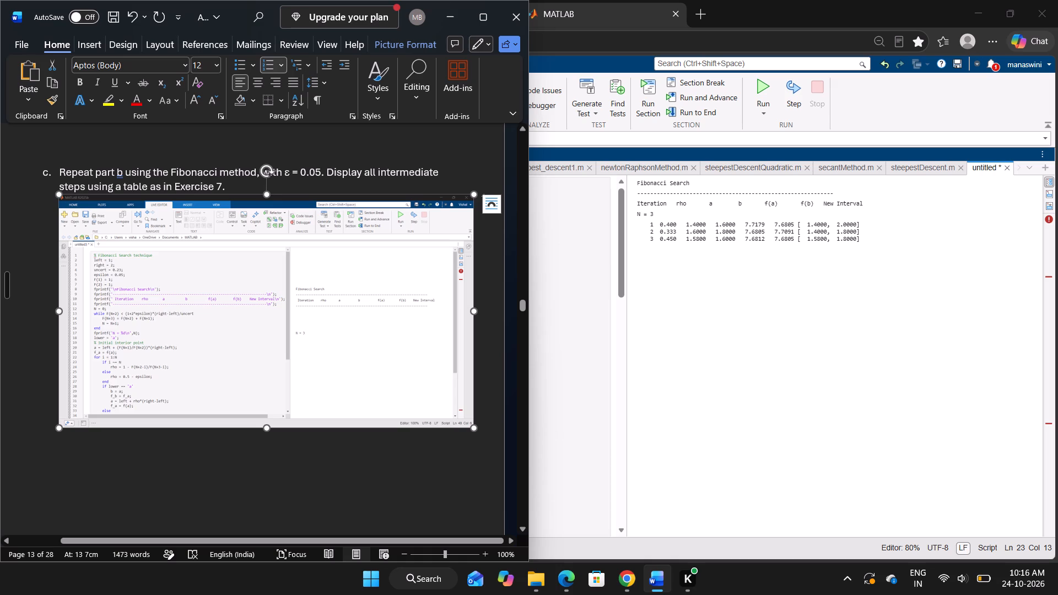
{"action": "key", "text": "Delete"}
{"action": "scroll", "coordinate": [165, 347], "scroll_direction": "up", "scroll_amount": 1}
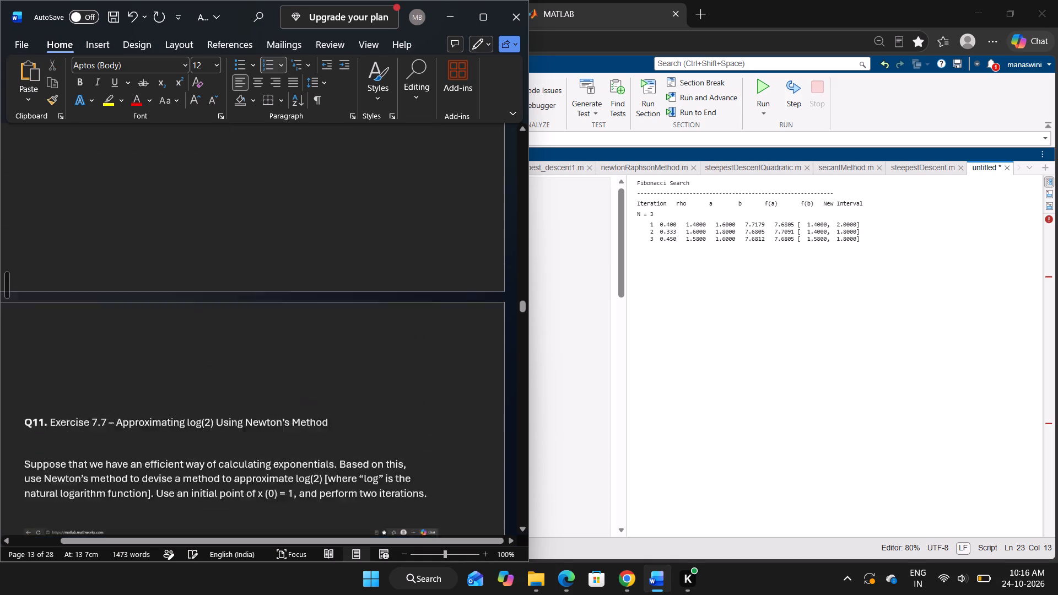
{"action": "scroll", "coordinate": [165, 347], "scroll_direction": "up", "scroll_amount": 2}
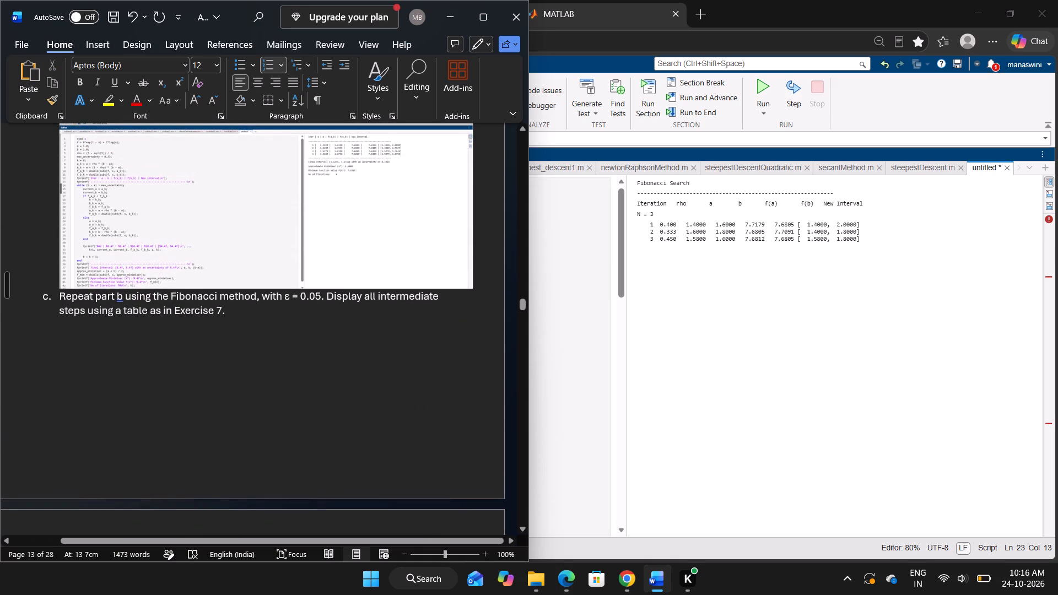
{"action": "key", "text": "ctrl+v"}
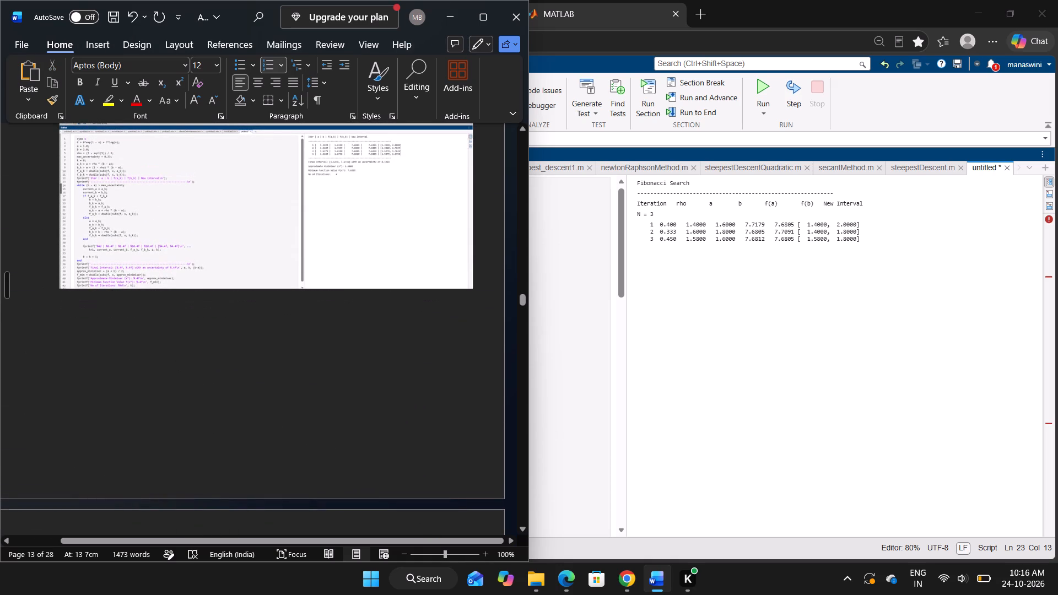
{"action": "scroll", "coordinate": [260, 376], "scroll_direction": "down", "scroll_amount": 2}
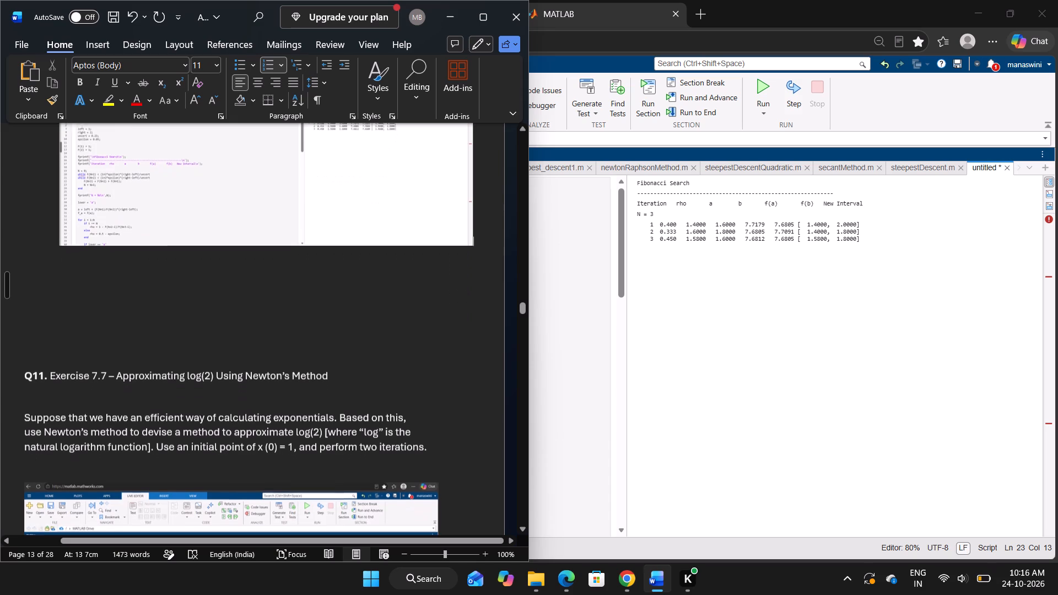
{"action": "scroll", "coordinate": [260, 376], "scroll_direction": "down", "scroll_amount": 1}
{"action": "scroll", "coordinate": [259, 306], "scroll_direction": "right", "scroll_amount": 1}
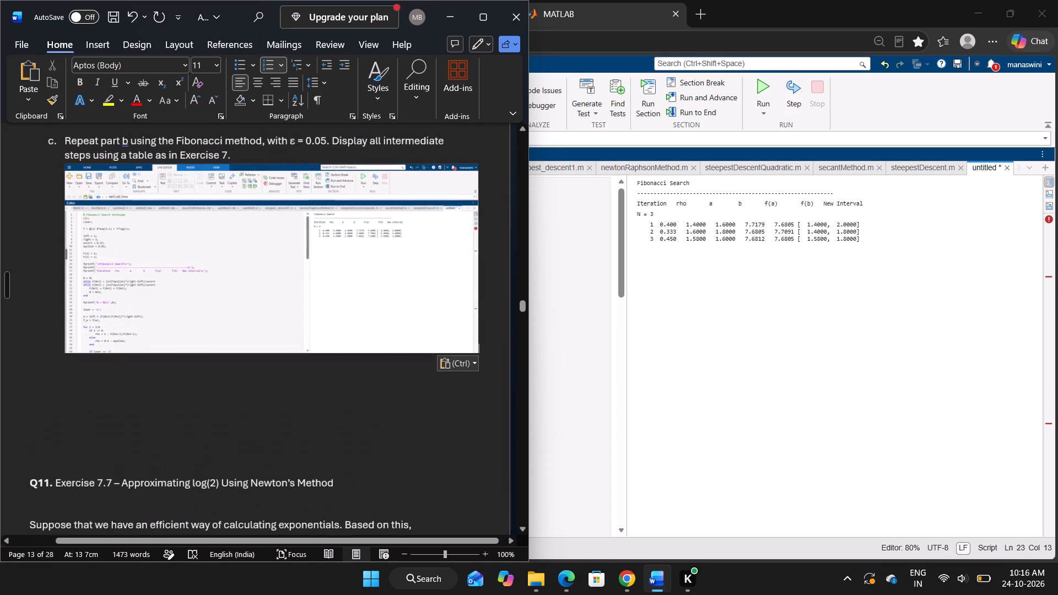
Insert blank lines above the Q11 heading to push it down onto the page after the Q10(c) screenshot.
{"action": "left_click", "coordinate": [31, 484]}
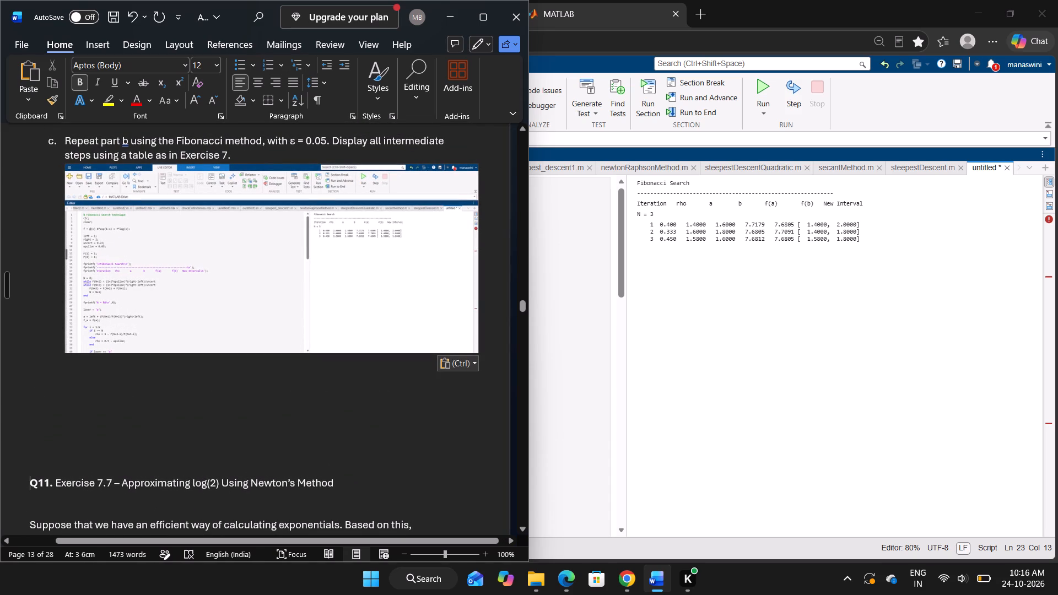
{"action": "key", "text": "Return"}
{"action": "key", "text": "Return"}
{"action": "key", "text": "Return"}
{"action": "key", "text": "Return"}
{"action": "scroll", "coordinate": [189, 412], "scroll_direction": "down", "scroll_amount": 1}
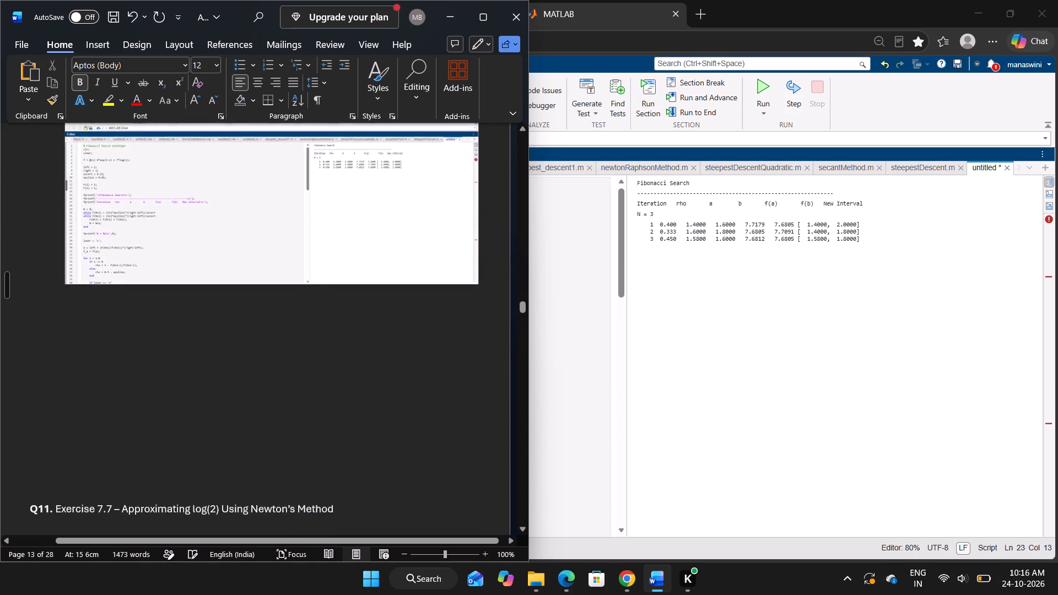
{"action": "scroll", "coordinate": [189, 412], "scroll_direction": "down", "scroll_amount": 1}
{"action": "key", "text": "Return"}
{"action": "key", "text": "Return"}
{"action": "key", "text": "Return"}
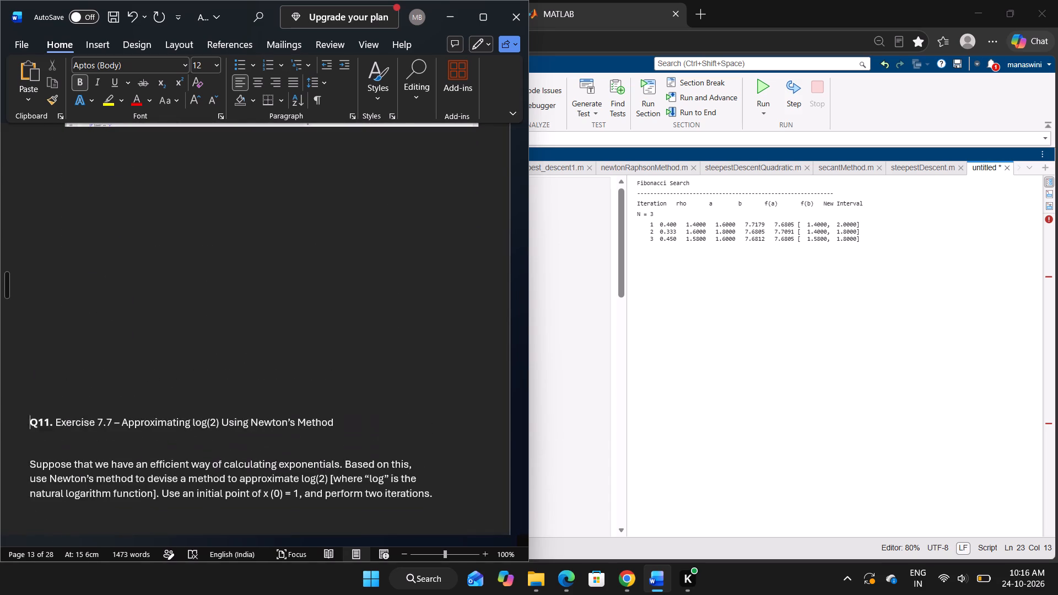
{"action": "key", "text": "Return"}
{"action": "key", "text": "Return"}
{"action": "key", "text": "Return"}
{"action": "key", "text": "Return"}
{"action": "scroll", "coordinate": [124, 385], "scroll_direction": "up", "scroll_amount": 1}
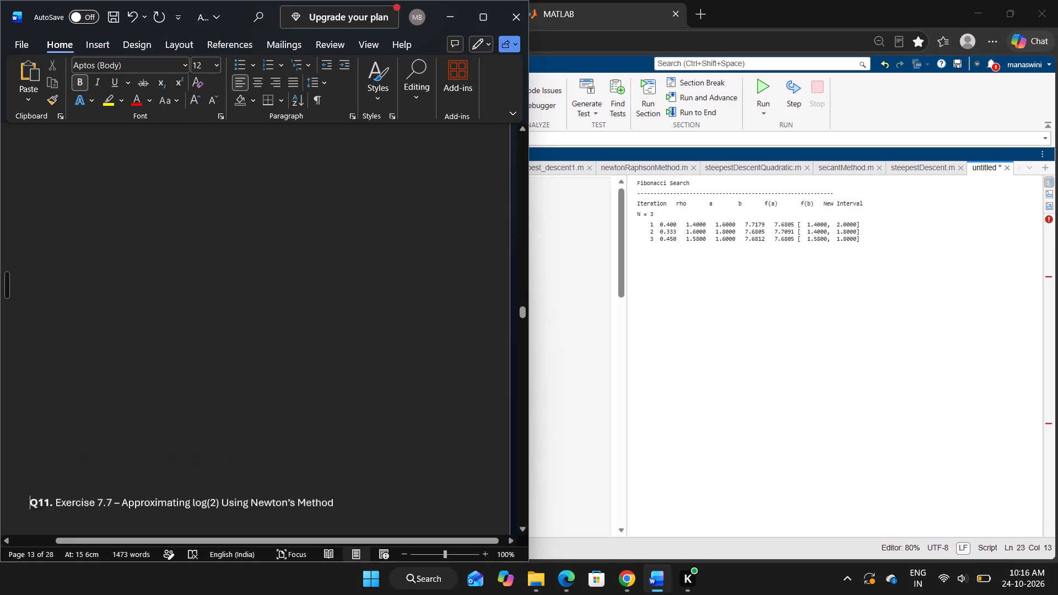
{"action": "scroll", "coordinate": [124, 385], "scroll_direction": "up", "scroll_amount": 1}
Adjust the blank lines above Q11 so its heading, question text and MATLAB screenshot sit together on one page.
{"action": "left_click", "coordinate": [53, 480]}
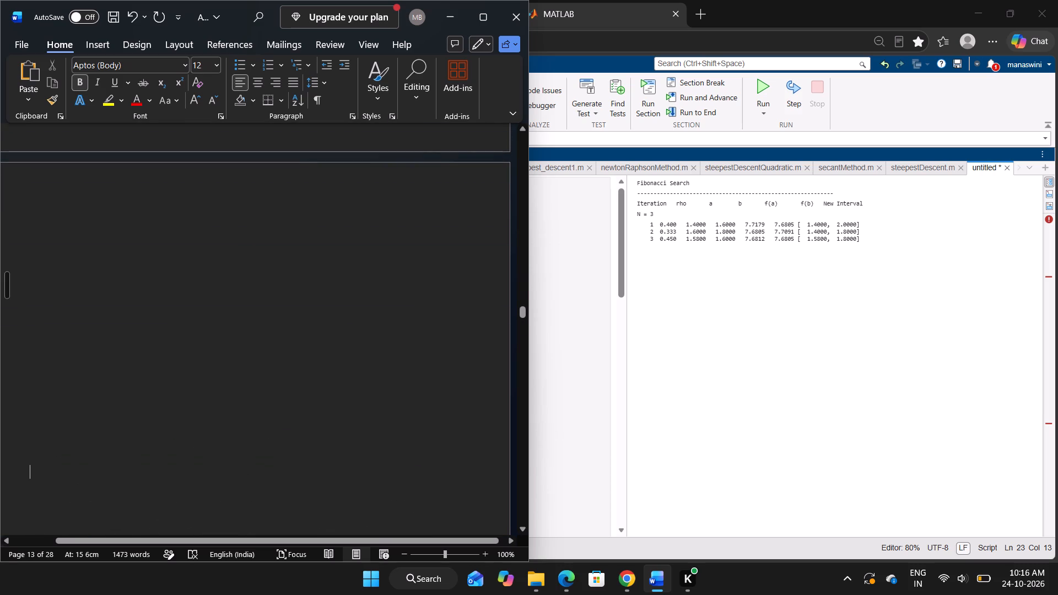
{"action": "key", "text": "BackSpace"}
{"action": "key", "text": "BackSpace"}
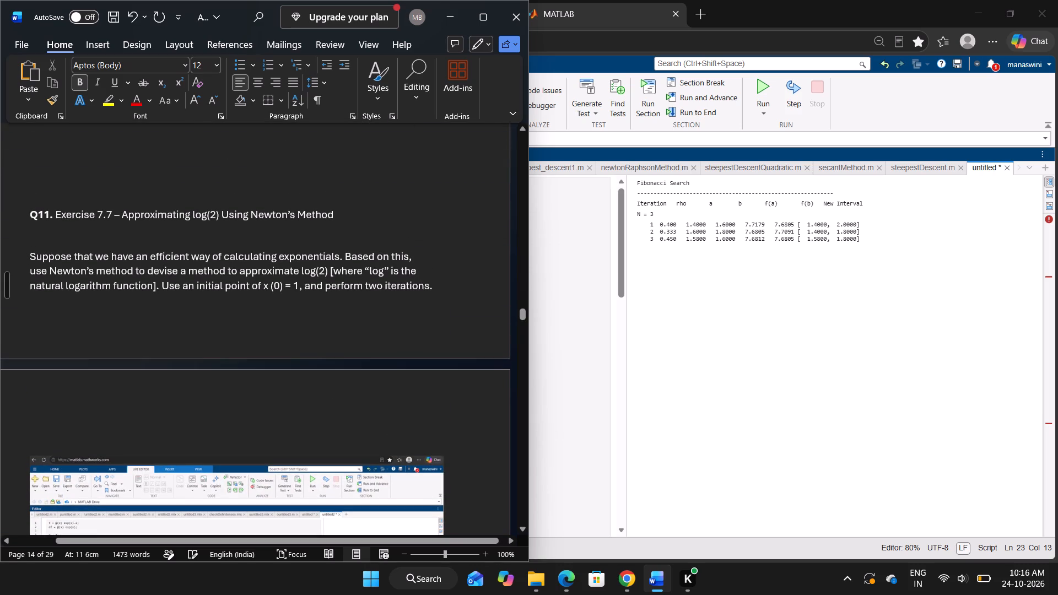
{"action": "key", "text": "Return"}
{"action": "scroll", "coordinate": [53, 480], "scroll_direction": "up", "scroll_amount": 2}
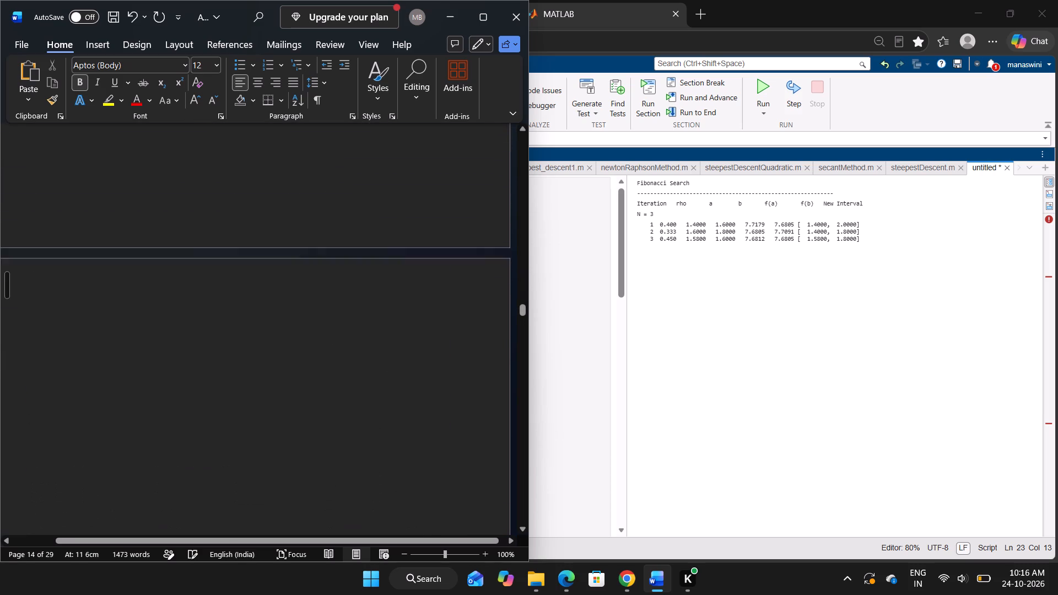
{"action": "scroll", "coordinate": [53, 480], "scroll_direction": "up", "scroll_amount": 2}
{"action": "scroll", "coordinate": [53, 480], "scroll_direction": "down", "scroll_amount": 5}
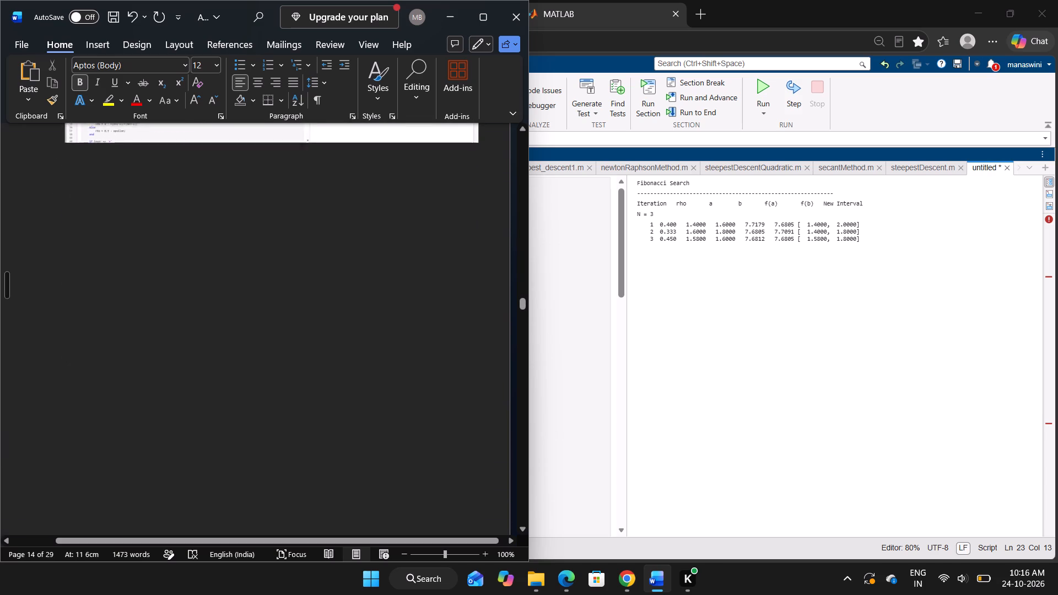
{"action": "scroll", "coordinate": [53, 480], "scroll_direction": "down", "scroll_amount": 1}
{"action": "scroll", "coordinate": [53, 480], "scroll_direction": "down", "scroll_amount": 3, "text": "ctrl"}
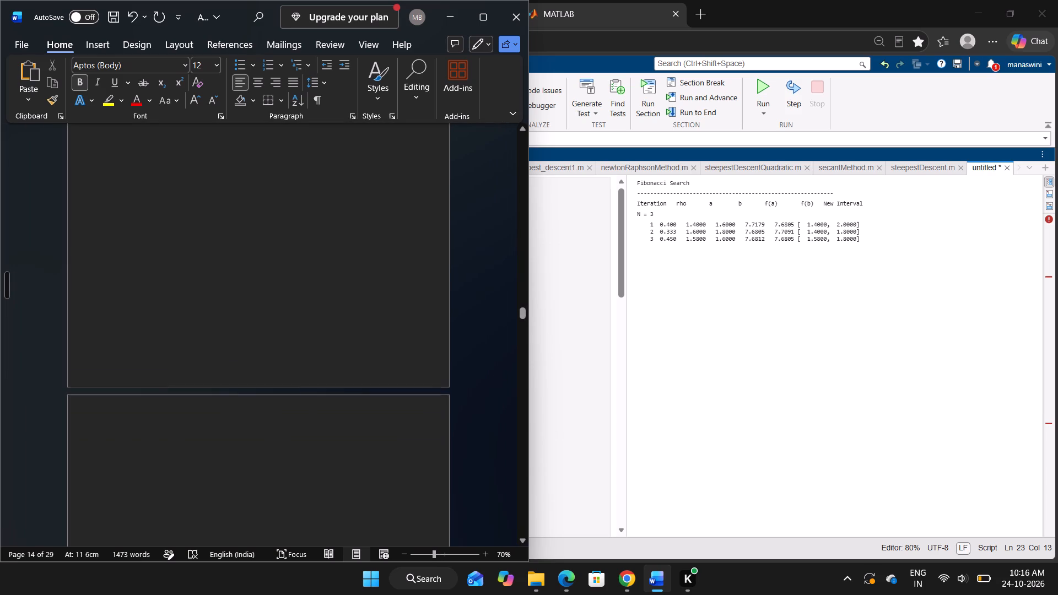
{"action": "scroll", "coordinate": [156, 392], "scroll_direction": "down", "scroll_amount": 4}
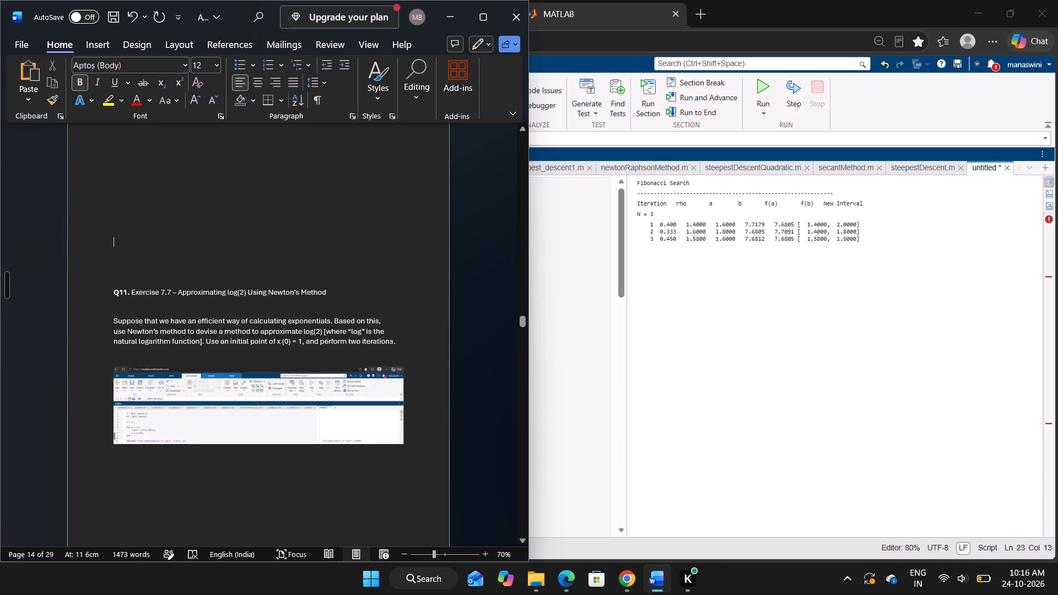
{"action": "left_click", "coordinate": [110, 289]}
{"action": "key", "text": "BackSpace"}
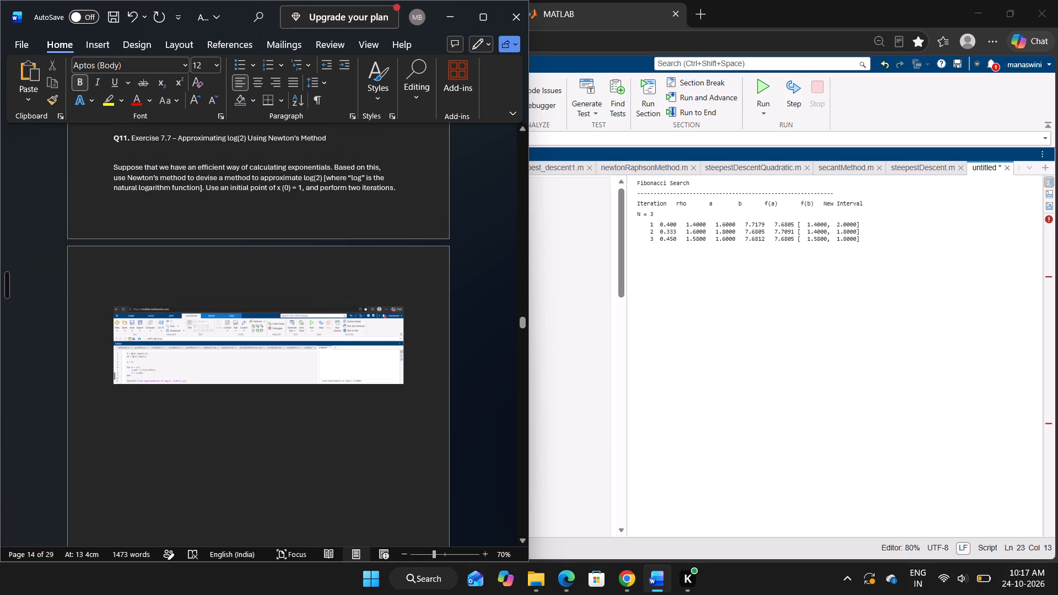
{"action": "key", "text": "Return"}
Review the page layout of the questions and screenshots following Q11, including Q12 and Q16.
{"action": "scroll", "coordinate": [110, 289], "scroll_direction": "down", "scroll_amount": 2}
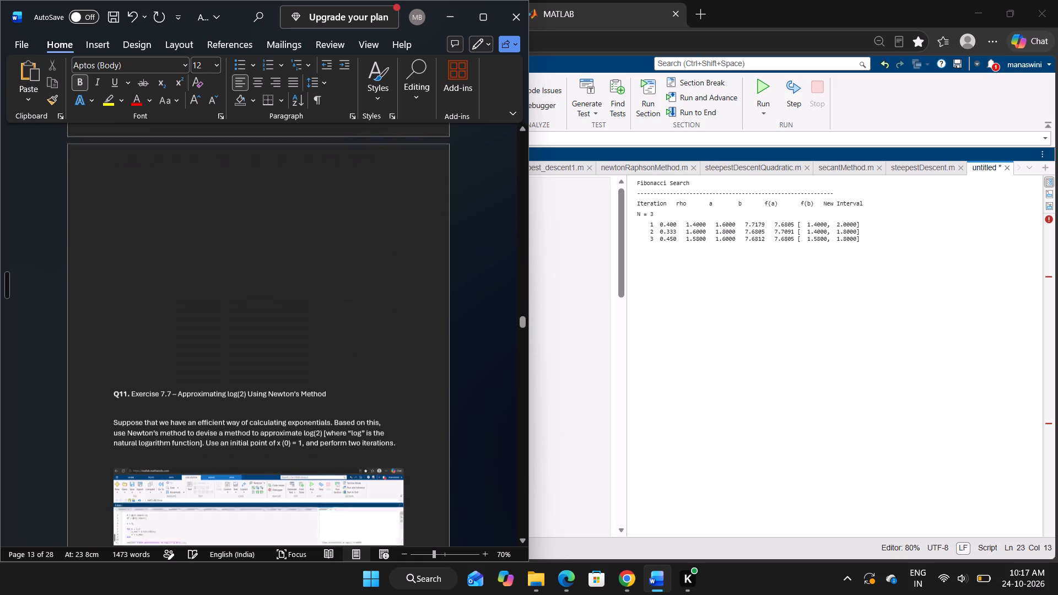
{"action": "scroll", "coordinate": [110, 289], "scroll_direction": "down", "scroll_amount": 10}
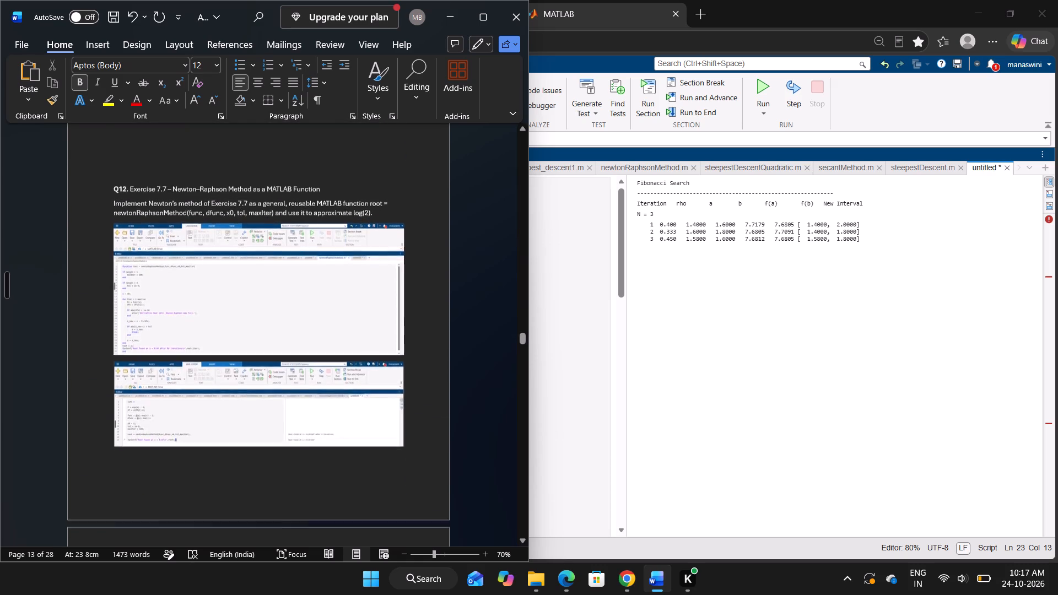
{"action": "scroll", "coordinate": [110, 289], "scroll_direction": "down", "scroll_amount": 9}
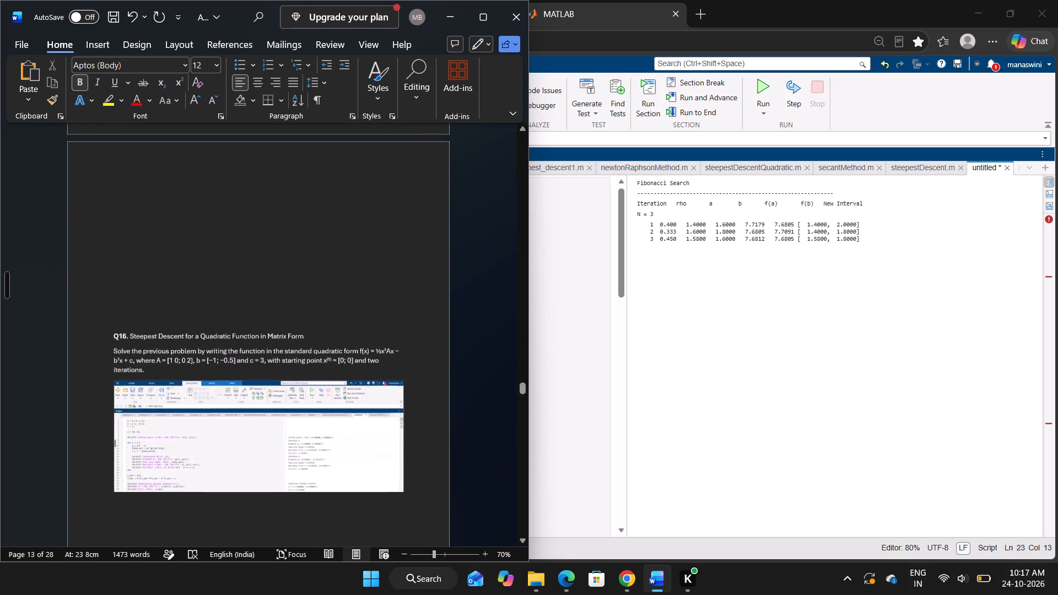
{"action": "scroll", "coordinate": [110, 289], "scroll_direction": "down", "scroll_amount": 3}
{"action": "scroll", "coordinate": [110, 289], "scroll_direction": "up", "scroll_amount": 1}
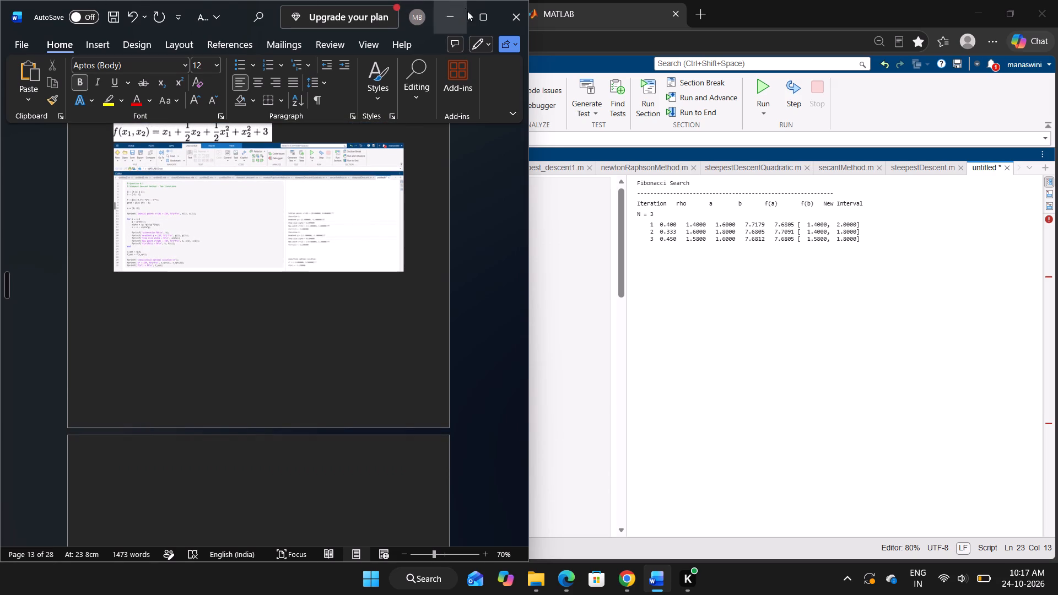
Maximize the report window and review the layout of the remaining pages through Q25 and its final screenshot.
{"action": "left_click", "coordinate": [485, 21]}
{"action": "scroll", "coordinate": [716, 352], "scroll_direction": "down", "scroll_amount": 1}
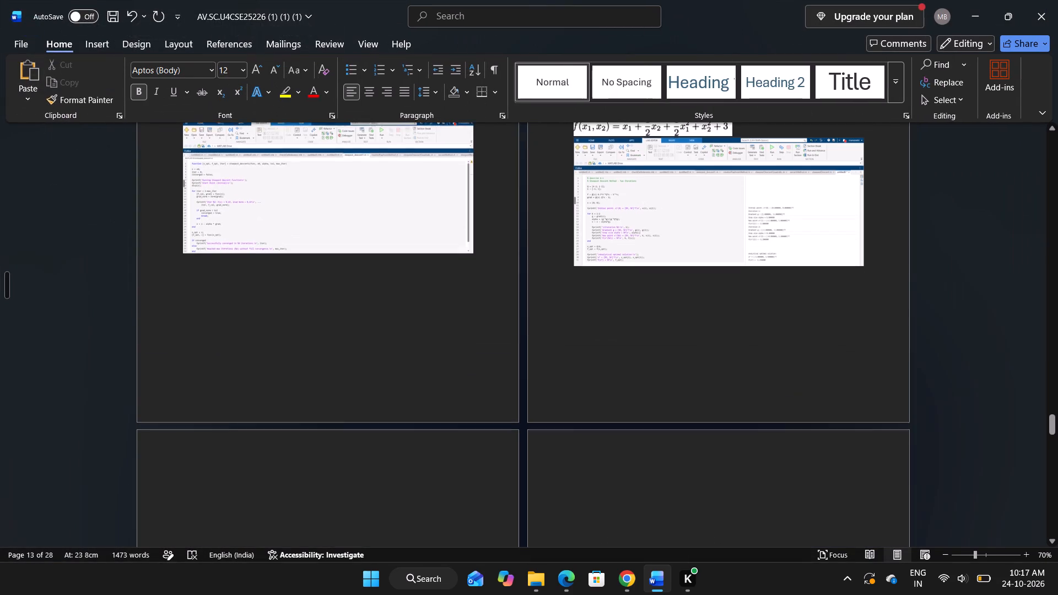
{"action": "scroll", "coordinate": [716, 352], "scroll_direction": "down", "scroll_amount": 1}
{"action": "scroll", "coordinate": [716, 352], "scroll_direction": "up", "scroll_amount": 2}
{"action": "scroll", "coordinate": [716, 352], "scroll_direction": "down", "scroll_amount": 2}
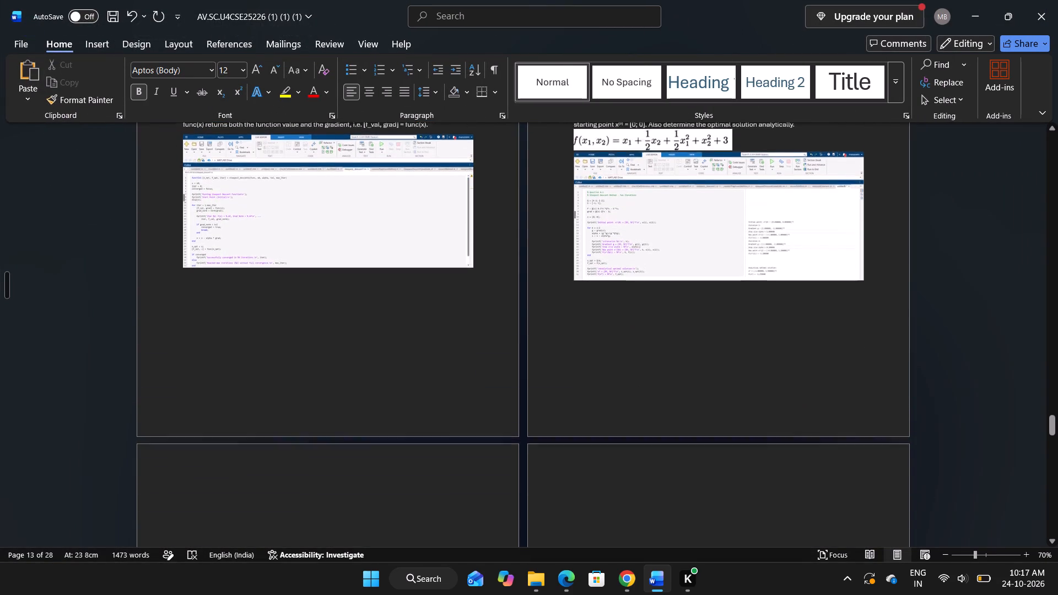
{"action": "scroll", "coordinate": [716, 352], "scroll_direction": "down", "scroll_amount": 4}
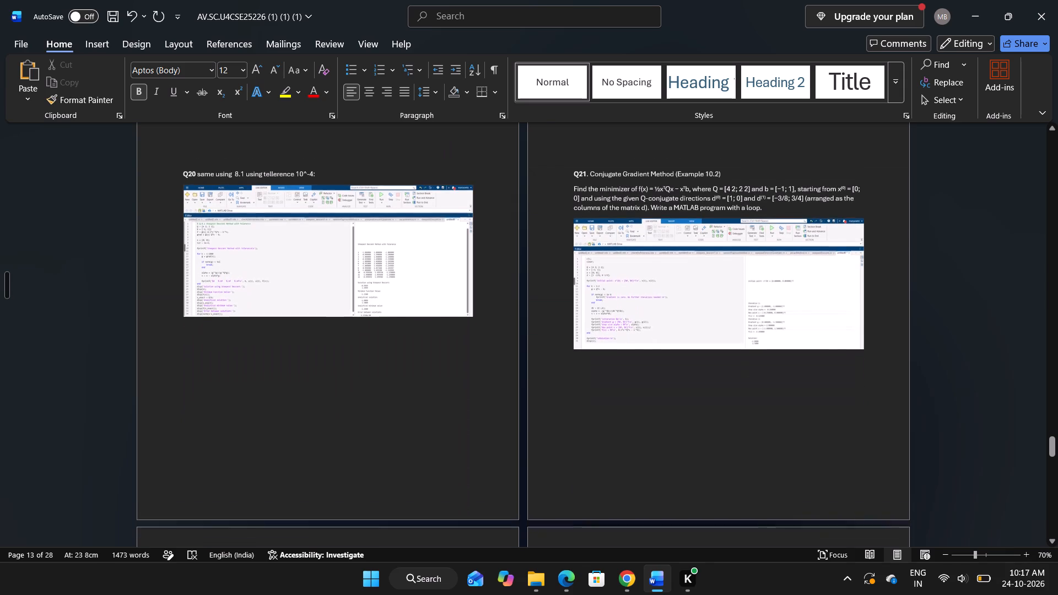
{"action": "scroll", "coordinate": [716, 352], "scroll_direction": "down", "scroll_amount": 5}
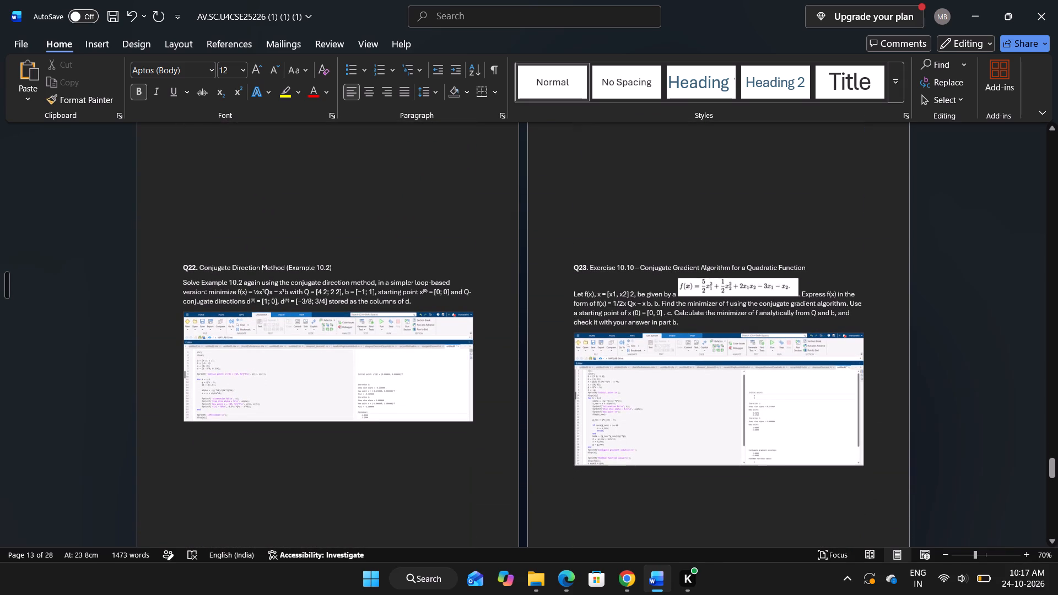
{"action": "scroll", "coordinate": [716, 352], "scroll_direction": "down", "scroll_amount": 4}
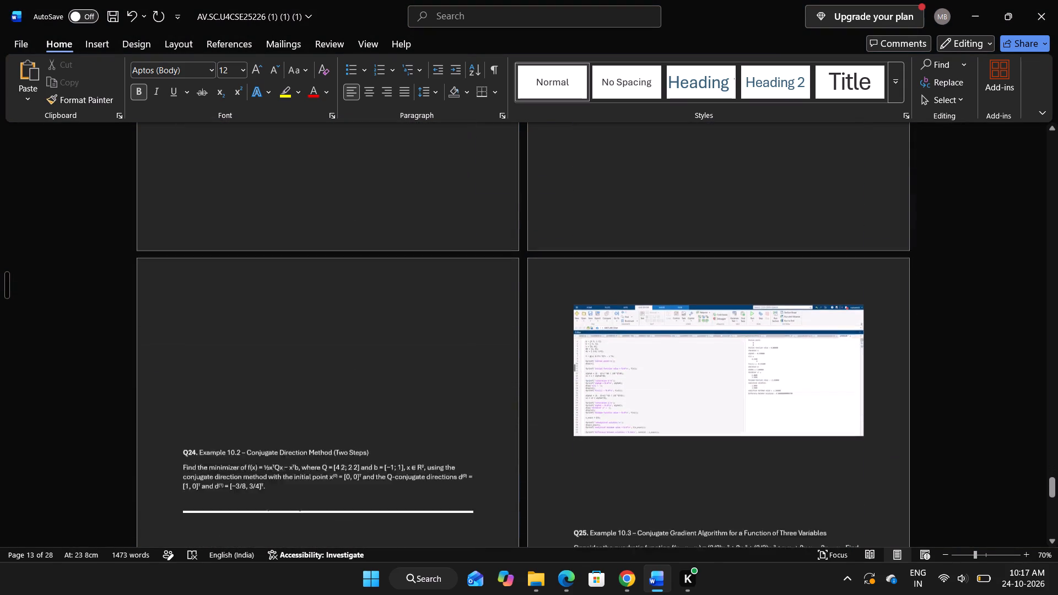
{"action": "scroll", "coordinate": [716, 352], "scroll_direction": "down", "scroll_amount": 2}
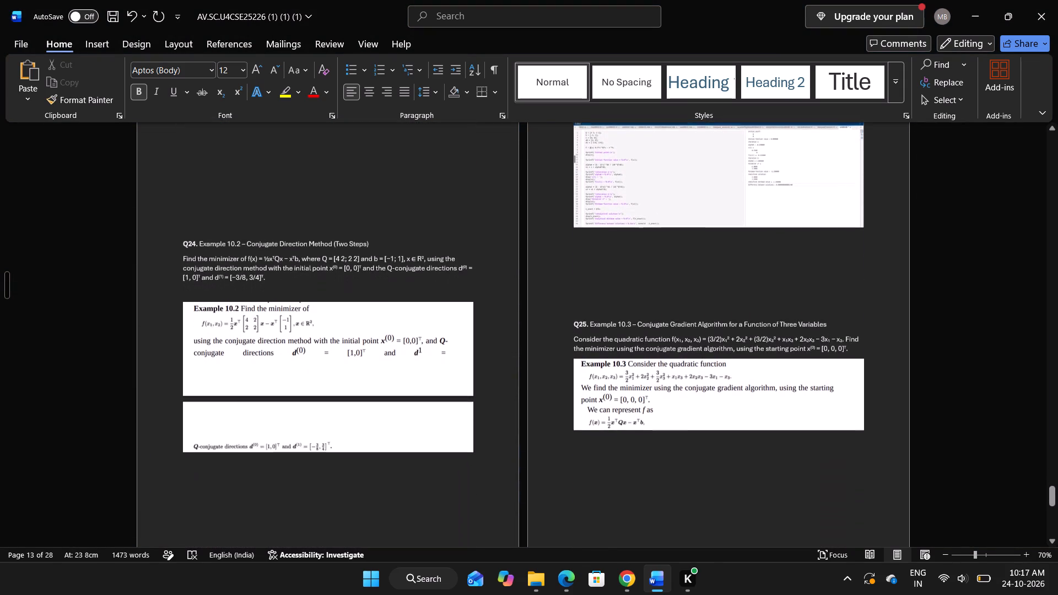
{"action": "scroll", "coordinate": [716, 352], "scroll_direction": "down", "scroll_amount": 3}
{"action": "scroll", "coordinate": [716, 352], "scroll_direction": "up", "scroll_amount": 5}
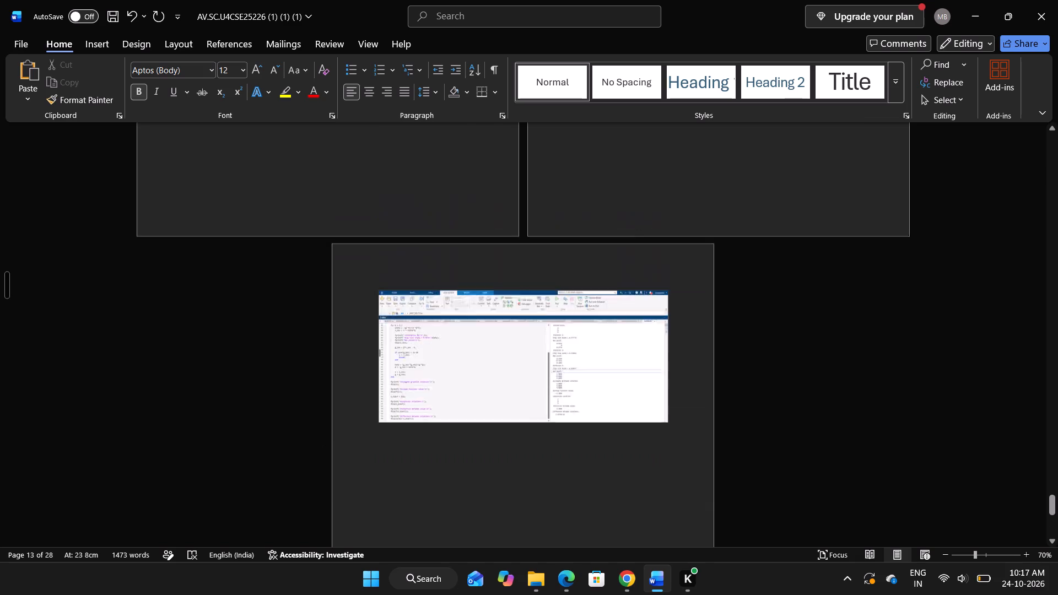
Delete the empty space before the Q24 MATLAB screenshot to place it directly below the Example 10.2 images.
{"action": "scroll", "coordinate": [716, 352], "scroll_direction": "up", "scroll_amount": 1}
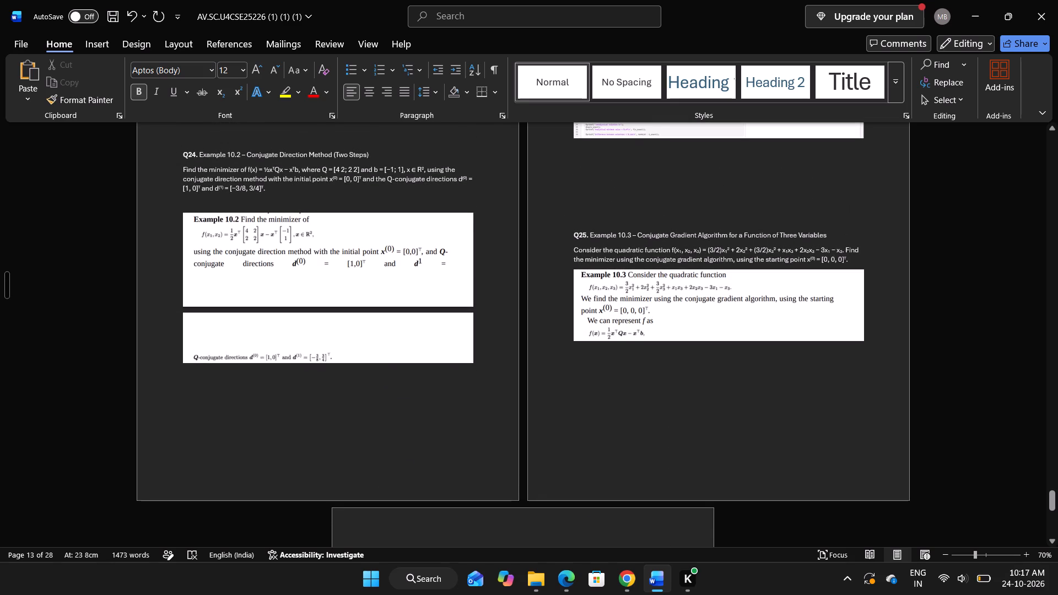
{"action": "scroll", "coordinate": [716, 352], "scroll_direction": "up", "scroll_amount": 4}
{"action": "scroll", "coordinate": [716, 352], "scroll_direction": "down", "scroll_amount": 1}
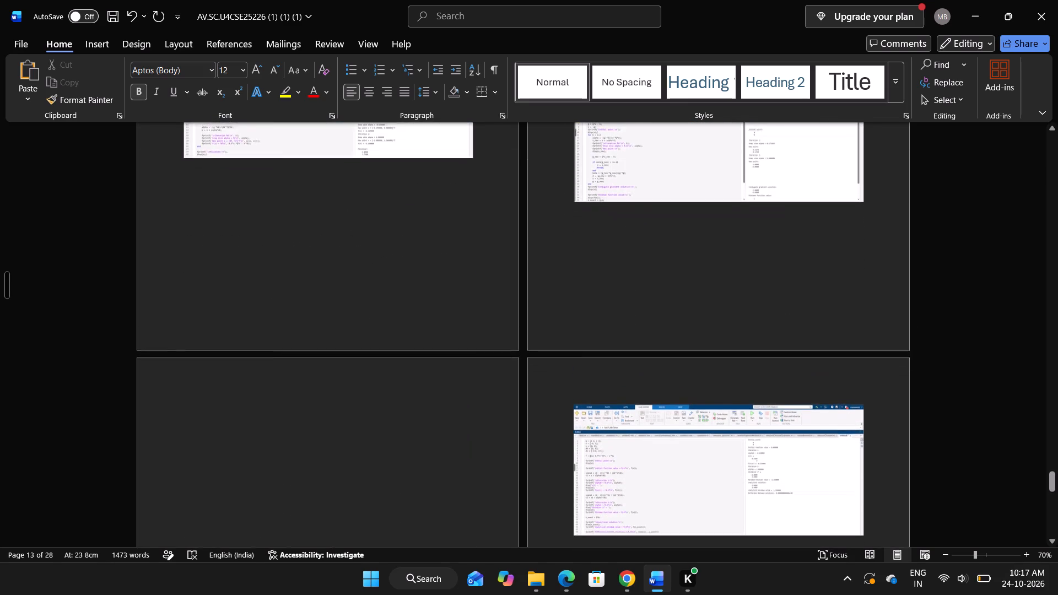
{"action": "scroll", "coordinate": [716, 352], "scroll_direction": "down", "scroll_amount": 1}
{"action": "left_click", "coordinate": [565, 336]}
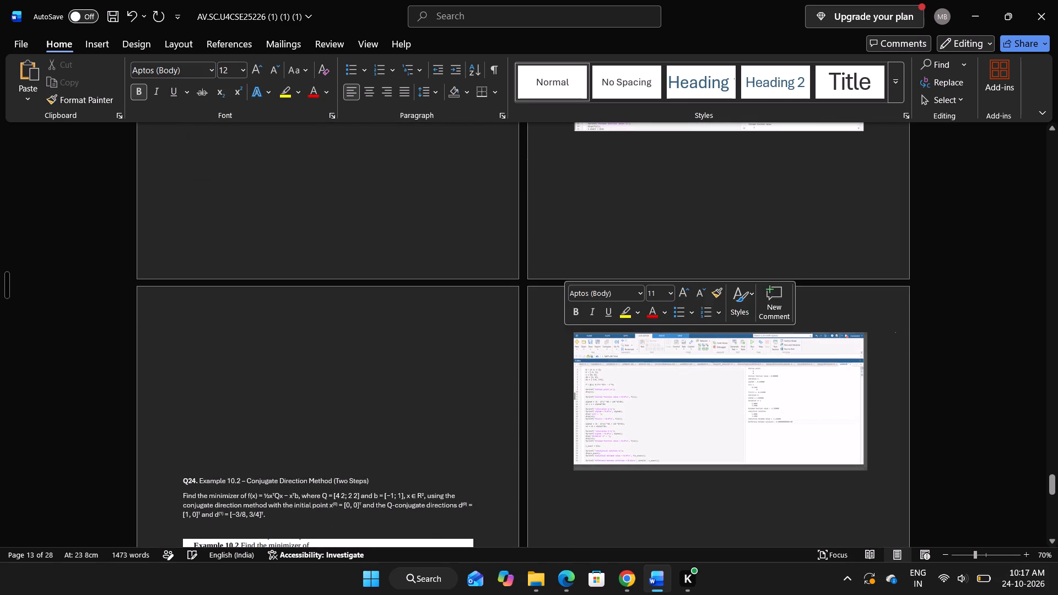
{"action": "left_click", "coordinate": [570, 335]}
{"action": "left_click", "coordinate": [567, 324]}
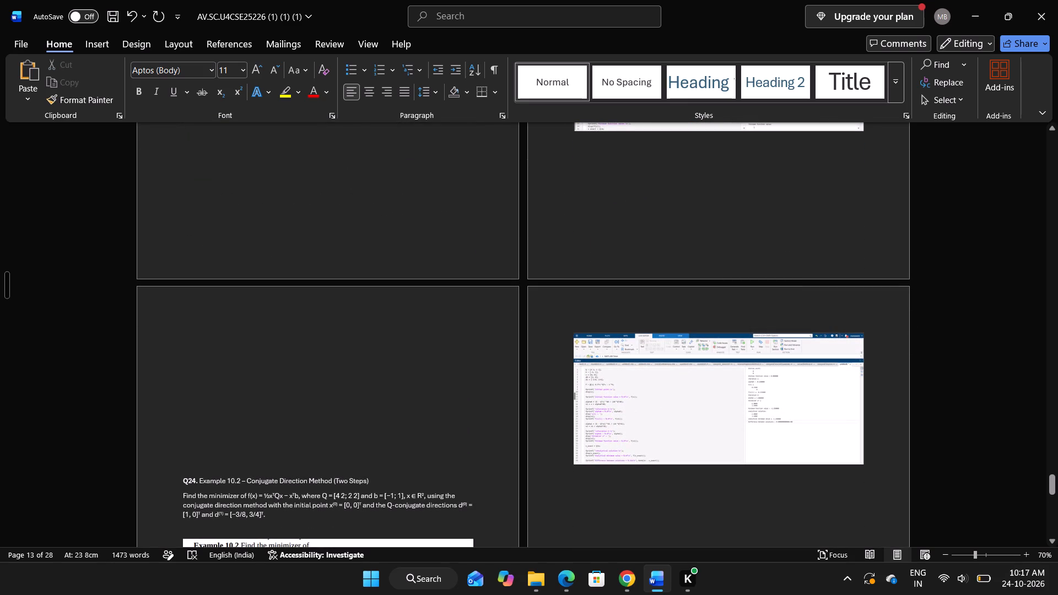
{"action": "left_click", "coordinate": [567, 324]}
{"action": "left_click", "coordinate": [567, 328]}
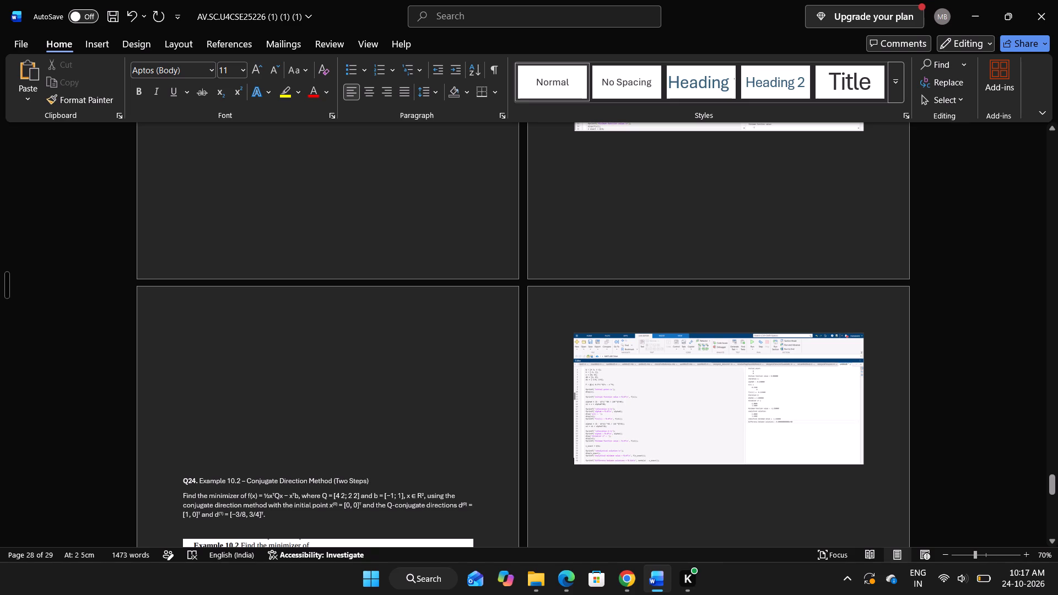
{"action": "left_click", "coordinate": [567, 328]}
{"action": "key", "text": "BackSpace"}
Examine the layout of Q24 and Q25 and their example images and screenshots, enlarging the view to 110%.
{"action": "scroll", "coordinate": [805, 369], "scroll_direction": "down", "scroll_amount": 1}
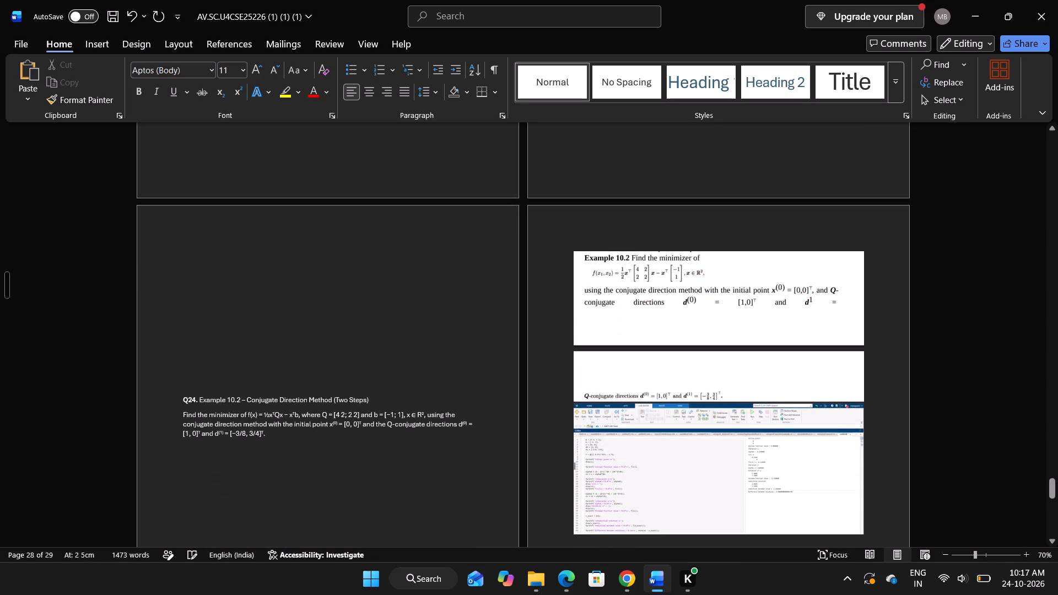
{"action": "scroll", "coordinate": [805, 369], "scroll_direction": "down", "scroll_amount": 3}
{"action": "scroll", "coordinate": [805, 369], "scroll_direction": "up", "scroll_amount": 2}
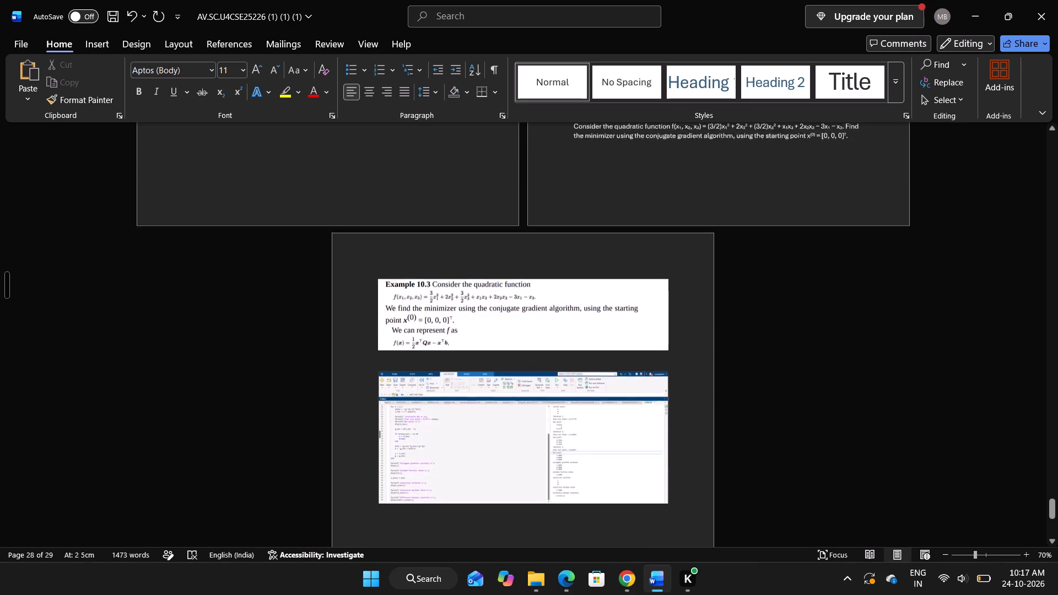
{"action": "scroll", "coordinate": [805, 369], "scroll_direction": "up", "scroll_amount": 2}
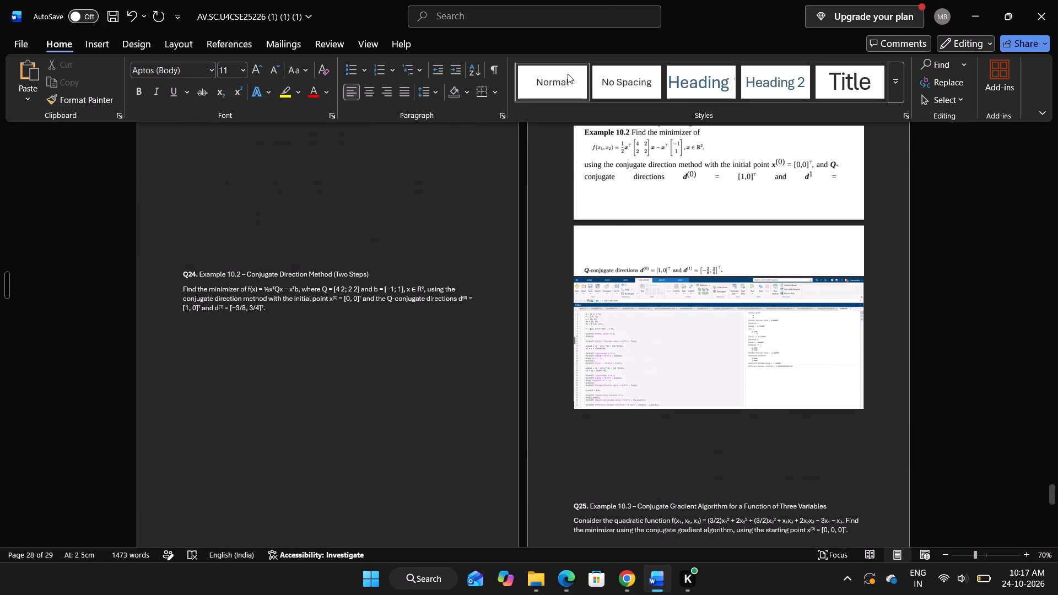
{"action": "scroll", "coordinate": [505, 256], "scroll_direction": "up", "scroll_amount": 4, "text": "ctrl"}
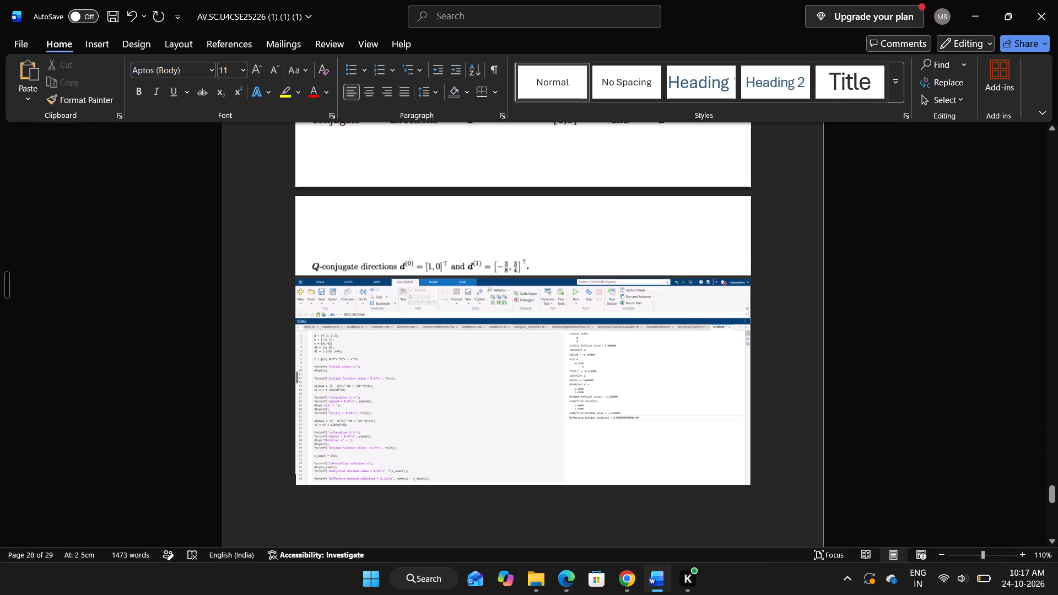
{"action": "scroll", "coordinate": [505, 256], "scroll_direction": "up", "scroll_amount": 6}
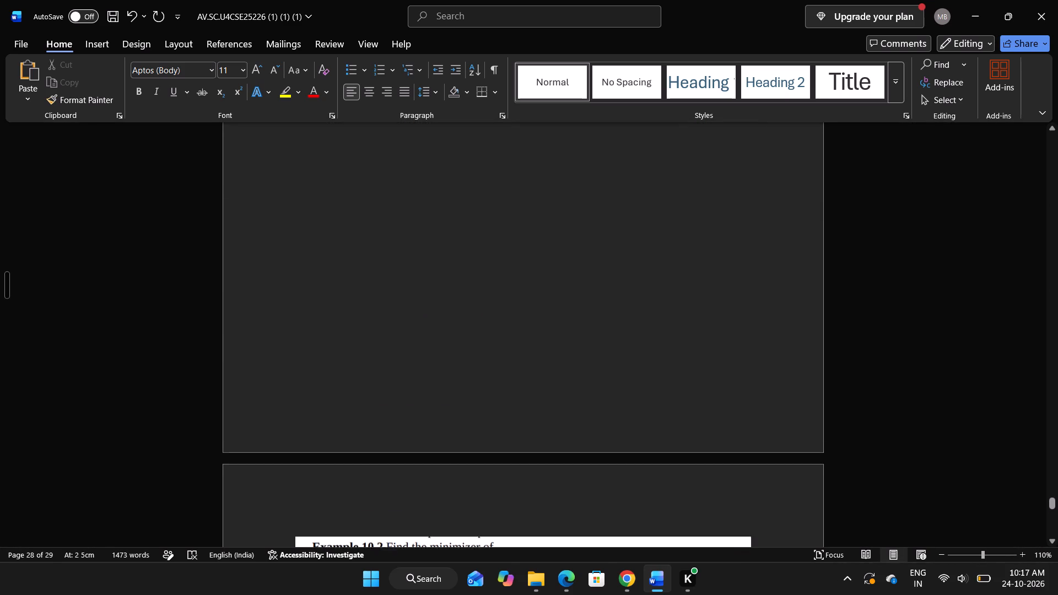
{"action": "scroll", "coordinate": [505, 256], "scroll_direction": "up", "scroll_amount": 2}
{"action": "scroll", "coordinate": [505, 256], "scroll_direction": "down", "scroll_amount": 4}
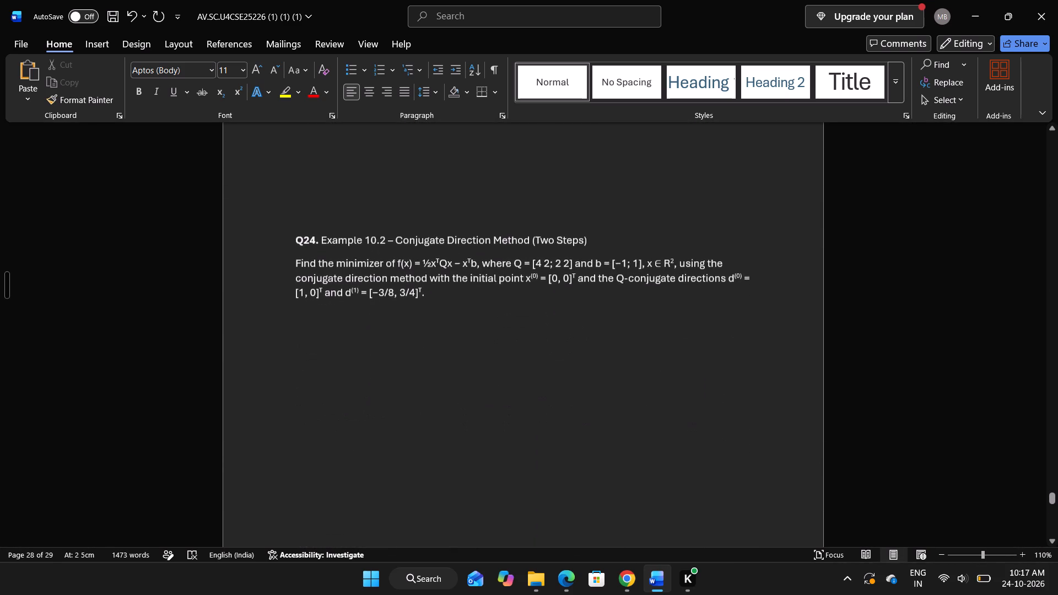
{"action": "scroll", "coordinate": [485, 376], "scroll_direction": "down", "scroll_amount": 10}
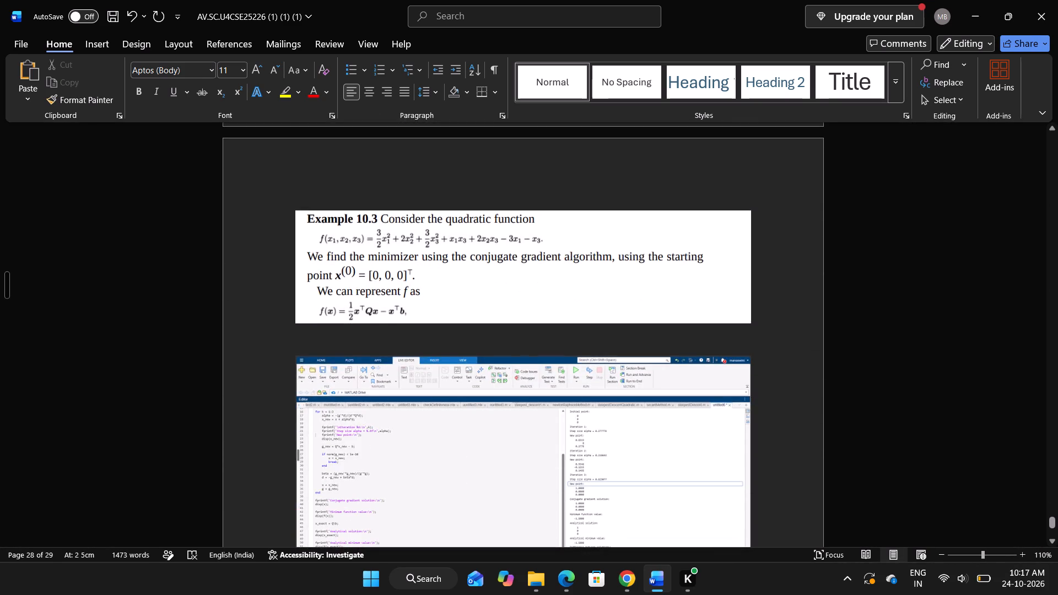
{"action": "scroll", "coordinate": [485, 376], "scroll_direction": "down", "scroll_amount": 3}
{"action": "scroll", "coordinate": [485, 376], "scroll_direction": "up", "scroll_amount": 6}
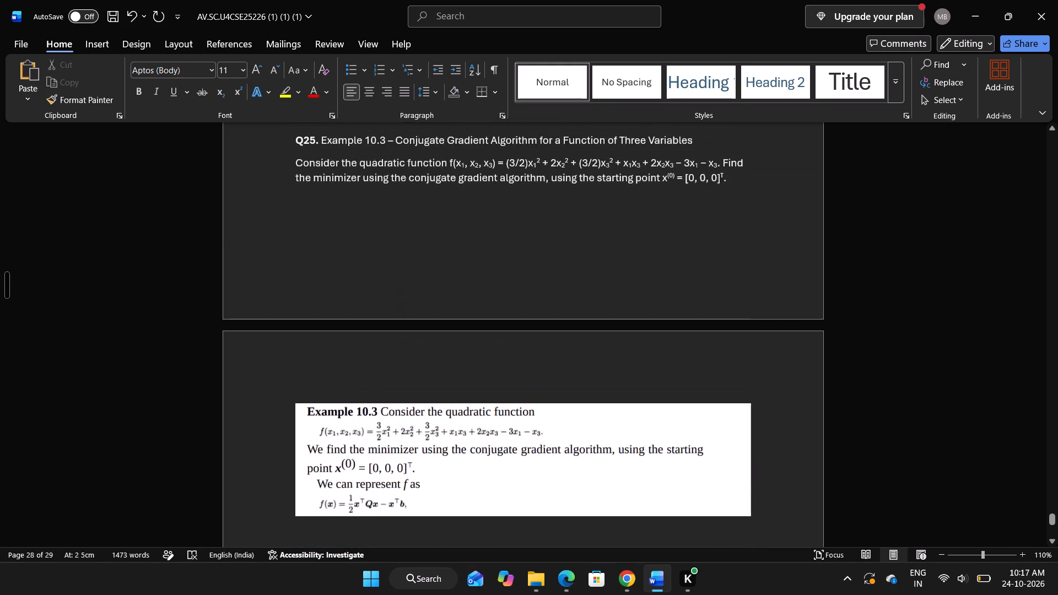
Insert five blank lines above the Q25 heading to move it onto the page with its problem statement and Example 10.3 image.
{"action": "scroll", "coordinate": [485, 376], "scroll_direction": "up", "scroll_amount": 1}
{"action": "left_click", "coordinate": [293, 232]}
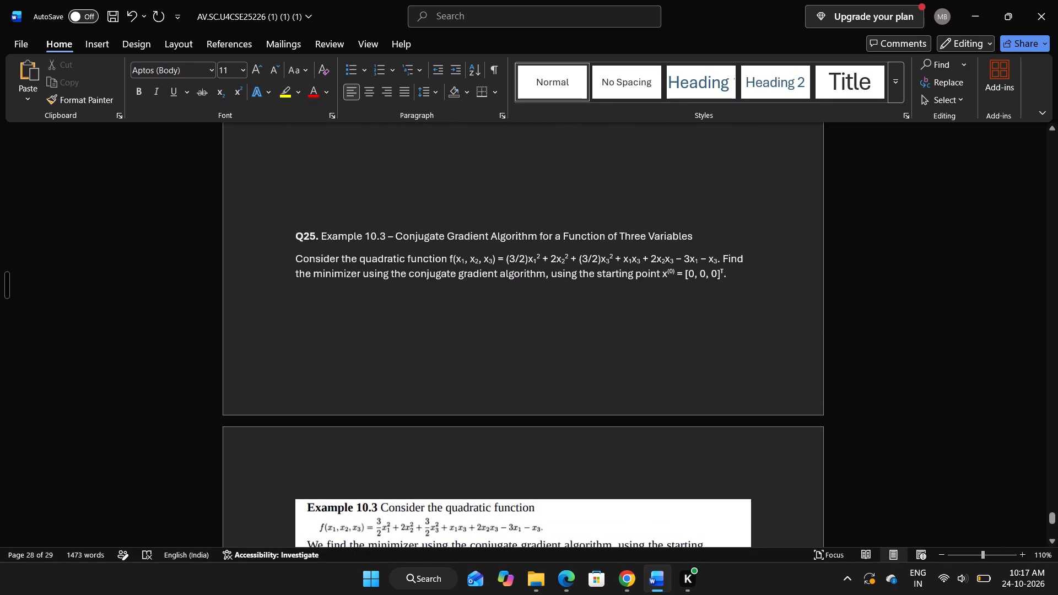
{"action": "key", "text": "Return"}
{"action": "key", "text": "Return"}
{"action": "key", "text": "Return"}
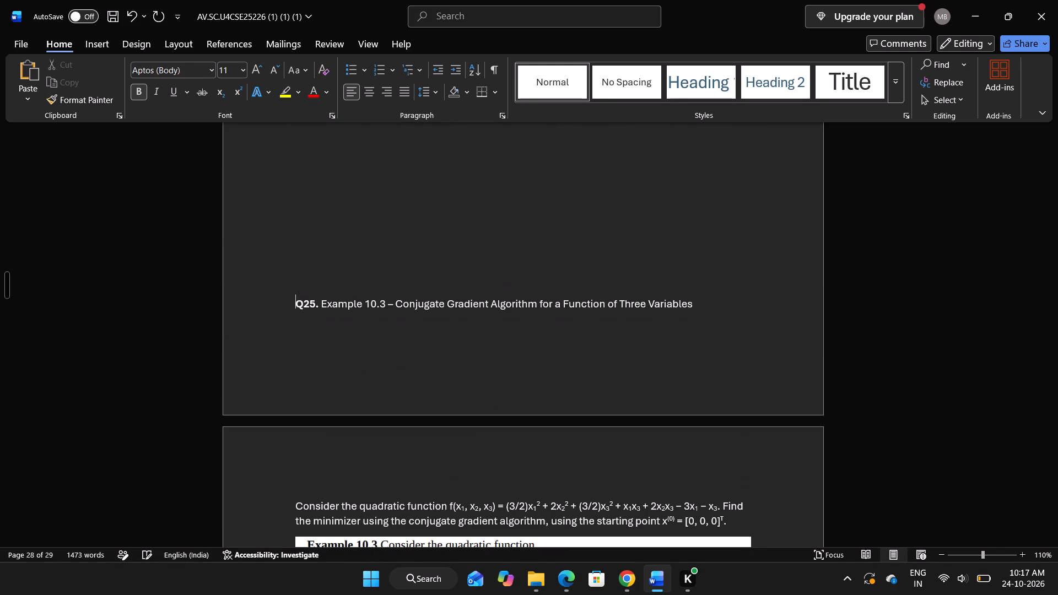
{"action": "key", "text": "Return"}
{"action": "key", "text": "Return"}
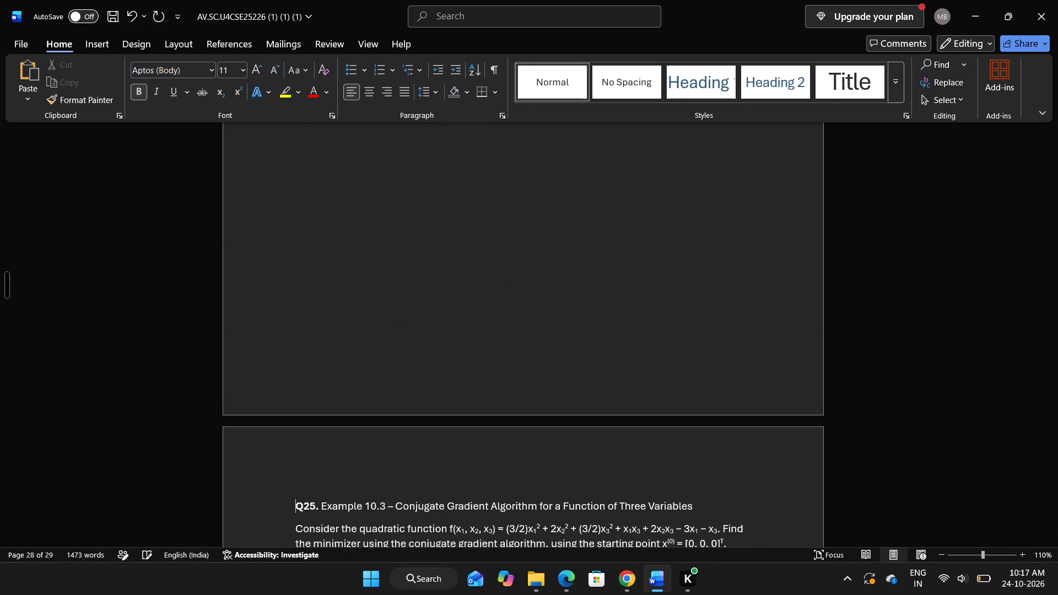
Add a line break between the second Example 10.2 image and the Q24 MATLAB screenshot.
{"action": "scroll", "coordinate": [445, 187], "scroll_direction": "up", "scroll_amount": 3}
{"action": "scroll", "coordinate": [403, 266], "scroll_direction": "up", "scroll_amount": 2}
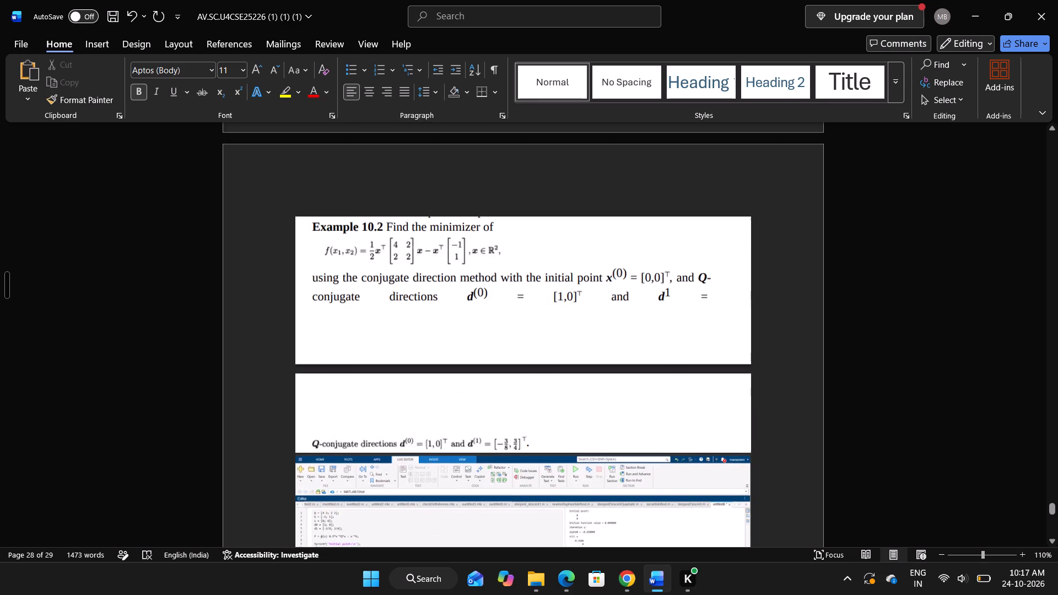
{"action": "left_click", "coordinate": [293, 466]}
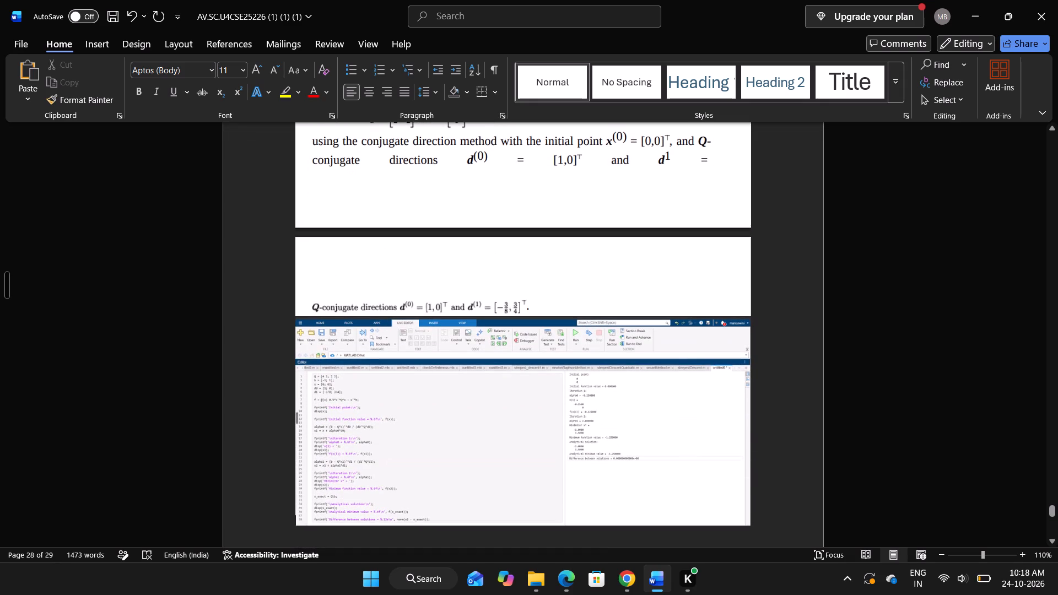
{"action": "left_click", "coordinate": [291, 317]}
{"action": "left_click", "coordinate": [291, 317]}
{"action": "key", "text": "Return"}
Delete the blank lines above the Q24 heading so that the question starts at the top of its page.
{"action": "scroll", "coordinate": [431, 364], "scroll_direction": "up", "scroll_amount": 2}
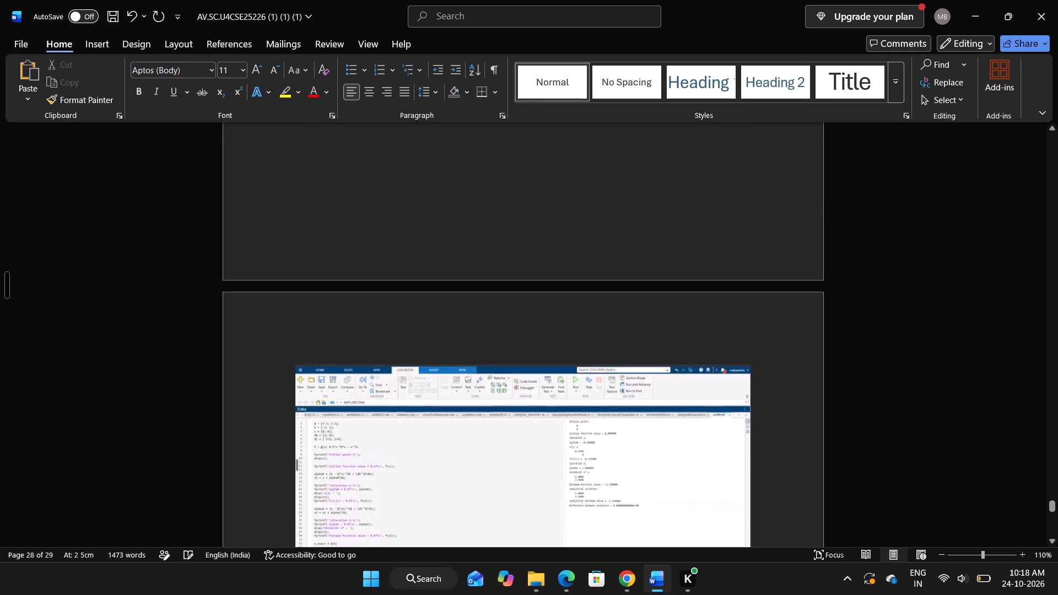
{"action": "scroll", "coordinate": [431, 364], "scroll_direction": "up", "scroll_amount": 2}
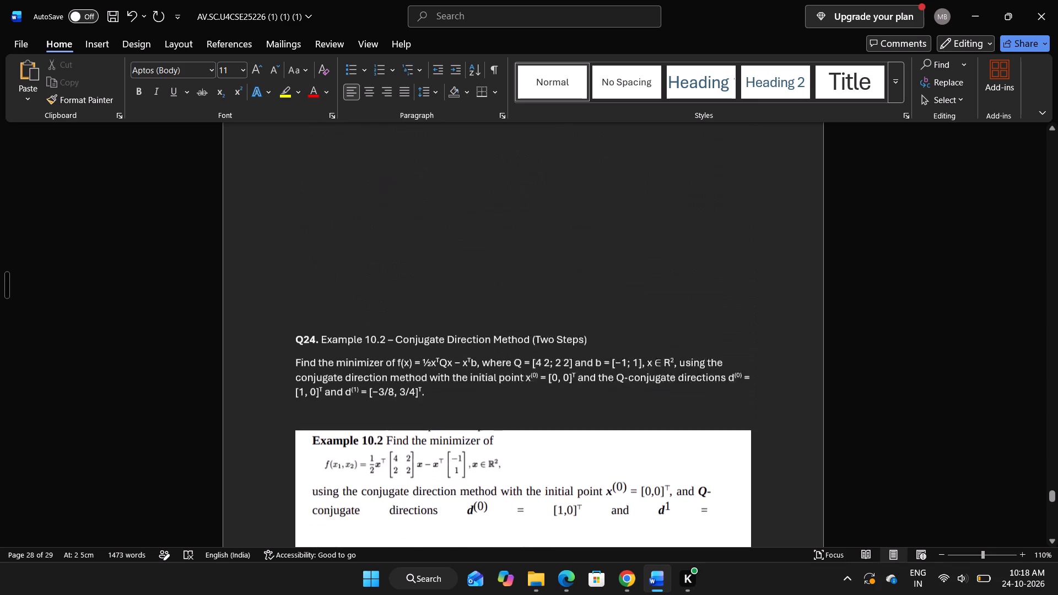
{"action": "scroll", "coordinate": [431, 364], "scroll_direction": "up", "scroll_amount": 2}
{"action": "left_click", "coordinate": [289, 489]}
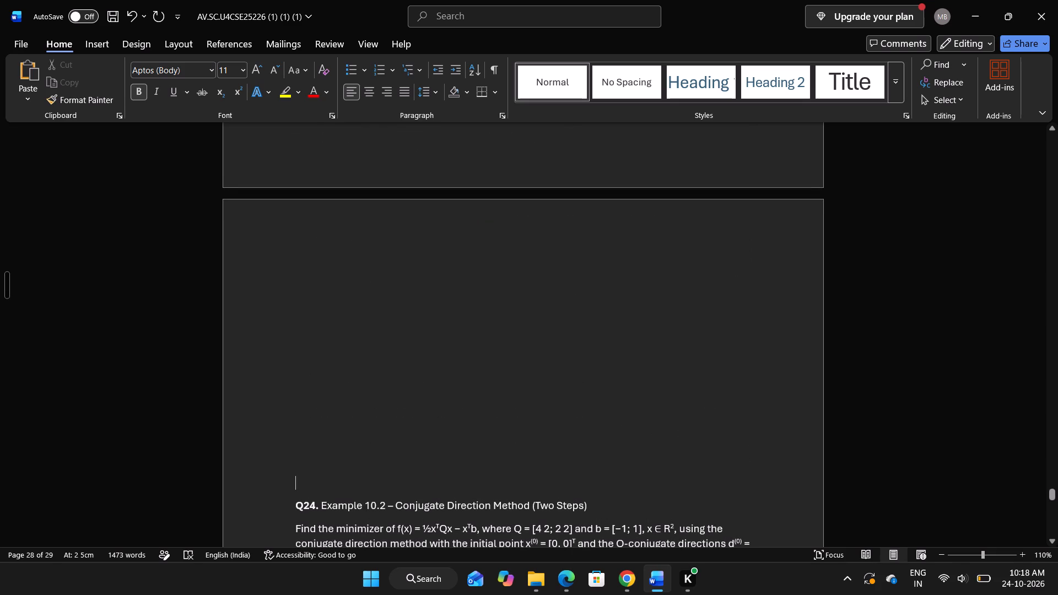
{"action": "key", "text": "BackSpace"}
{"action": "key", "text": "BackSpace"}
{"action": "key", "text": "BackSpace"}
{"action": "key", "text": "BackSpace"}
{"action": "key", "text": "BackSpace"}
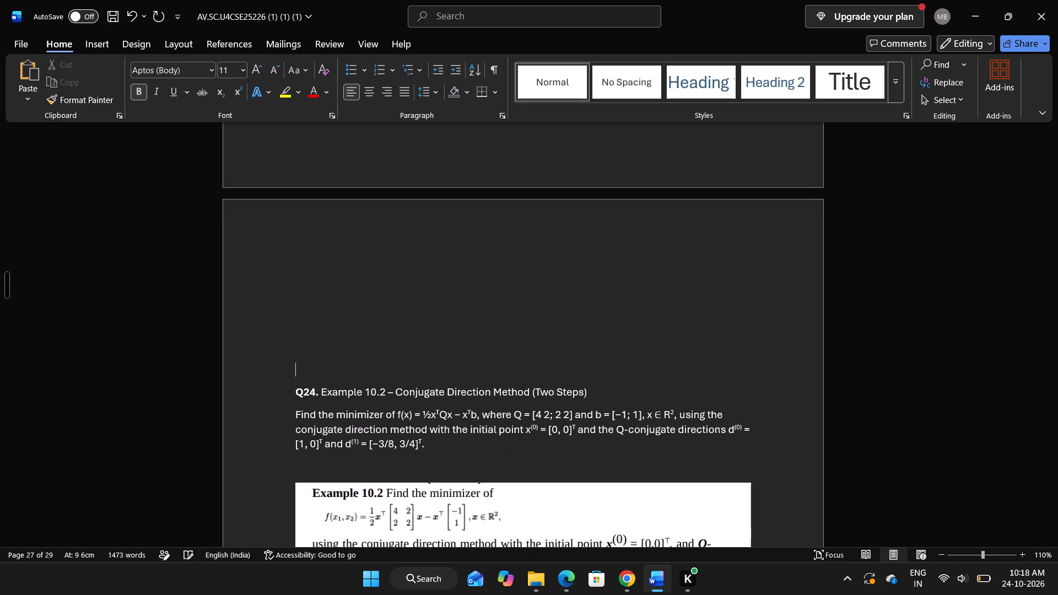
{"action": "key", "text": "BackSpace"}
{"action": "key", "text": "BackSpace"}
{"action": "key", "text": "BackSpace"}
{"action": "key", "text": "BackSpace"}
{"action": "key", "text": "BackSpace"}
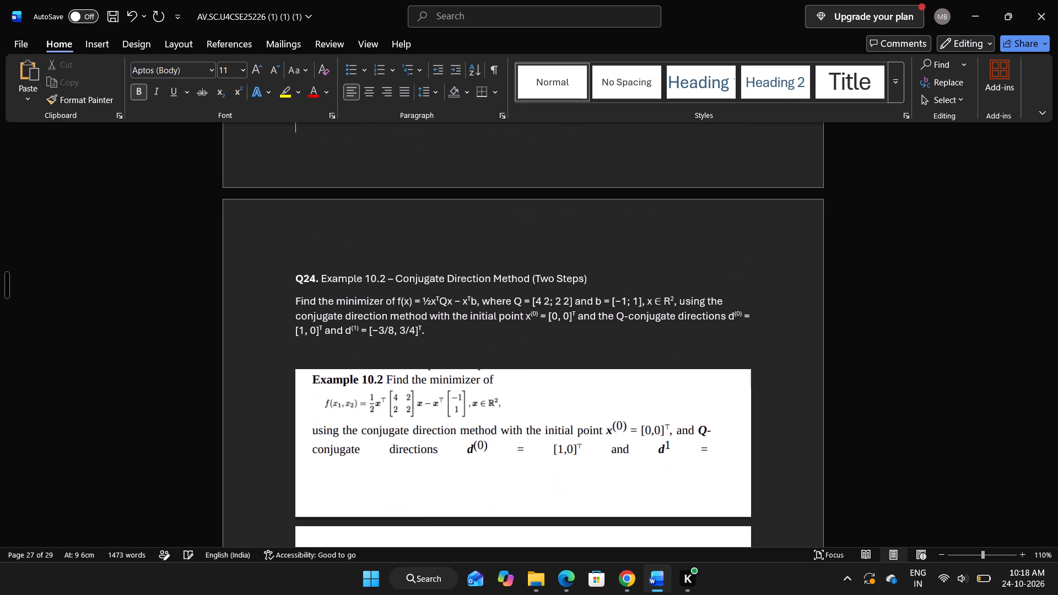
Review the layout of Q24 with its images and screenshot, and of Q23 and the pages before it.
{"action": "scroll", "coordinate": [412, 594], "scroll_direction": "down", "scroll_amount": 4}
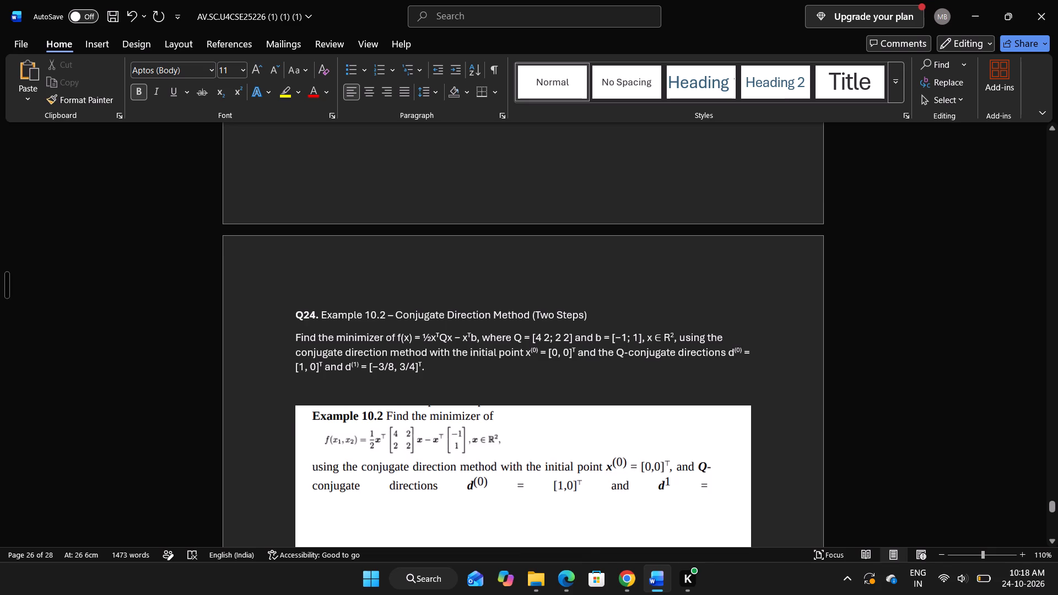
{"action": "scroll", "coordinate": [591, 339], "scroll_direction": "down", "scroll_amount": 2}
{"action": "scroll", "coordinate": [591, 339], "scroll_direction": "up", "scroll_amount": 1}
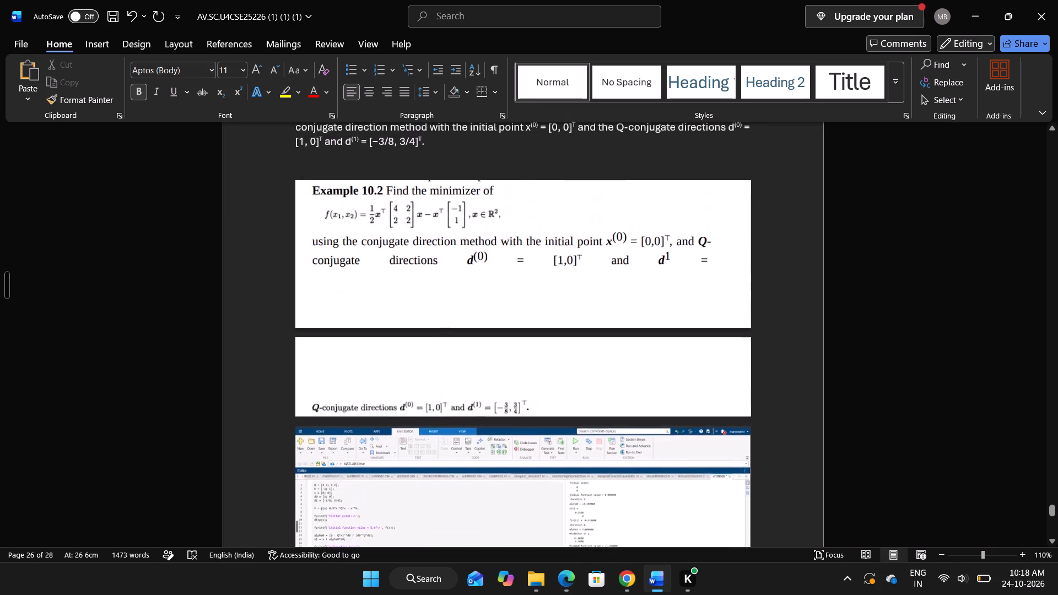
{"action": "scroll", "coordinate": [591, 339], "scroll_direction": "up", "scroll_amount": 3}
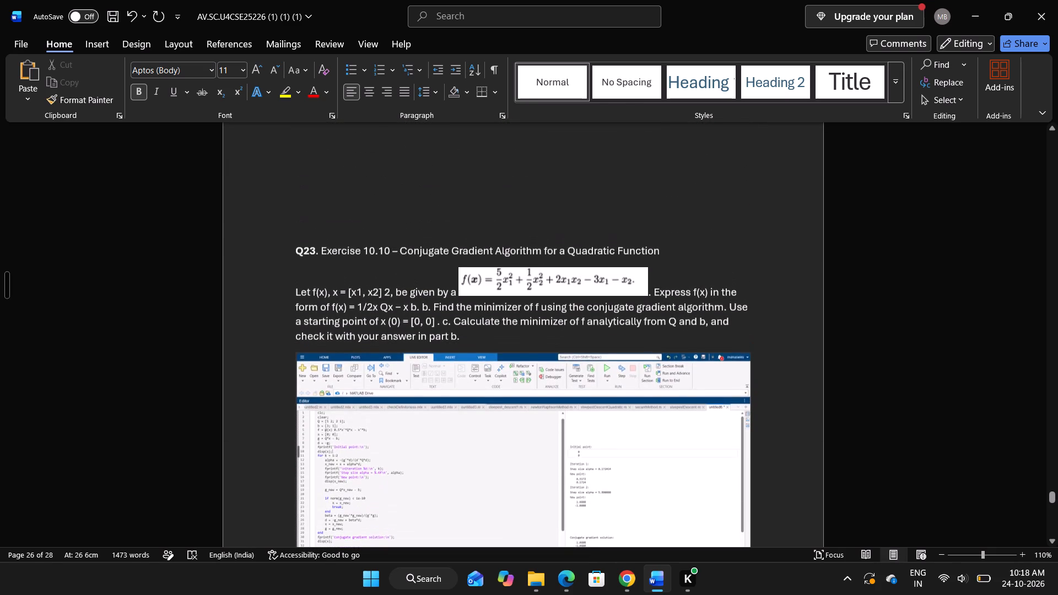
{"action": "scroll", "coordinate": [581, 381], "scroll_direction": "up", "scroll_amount": 3}
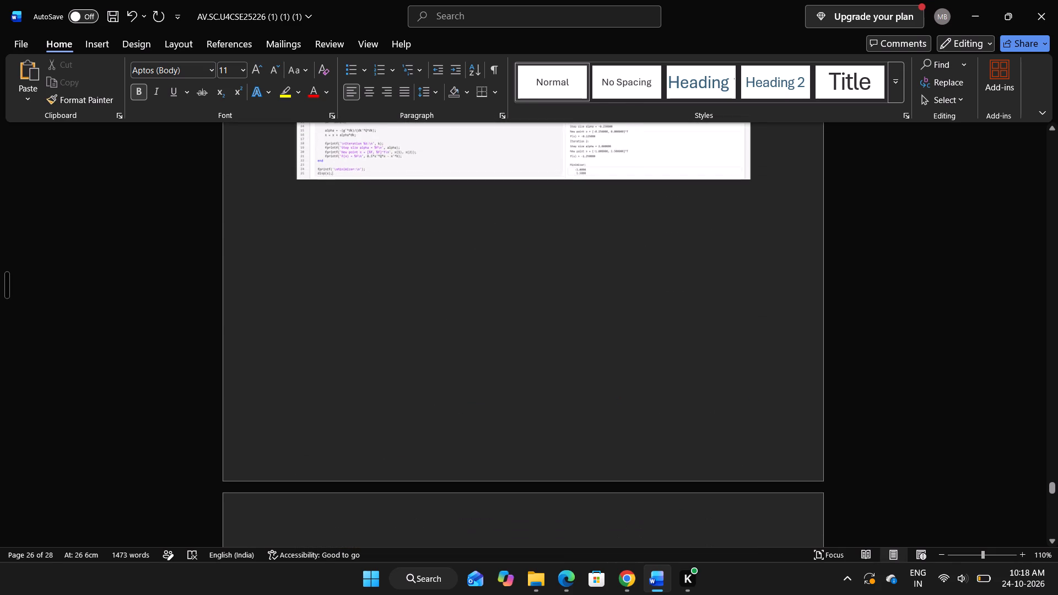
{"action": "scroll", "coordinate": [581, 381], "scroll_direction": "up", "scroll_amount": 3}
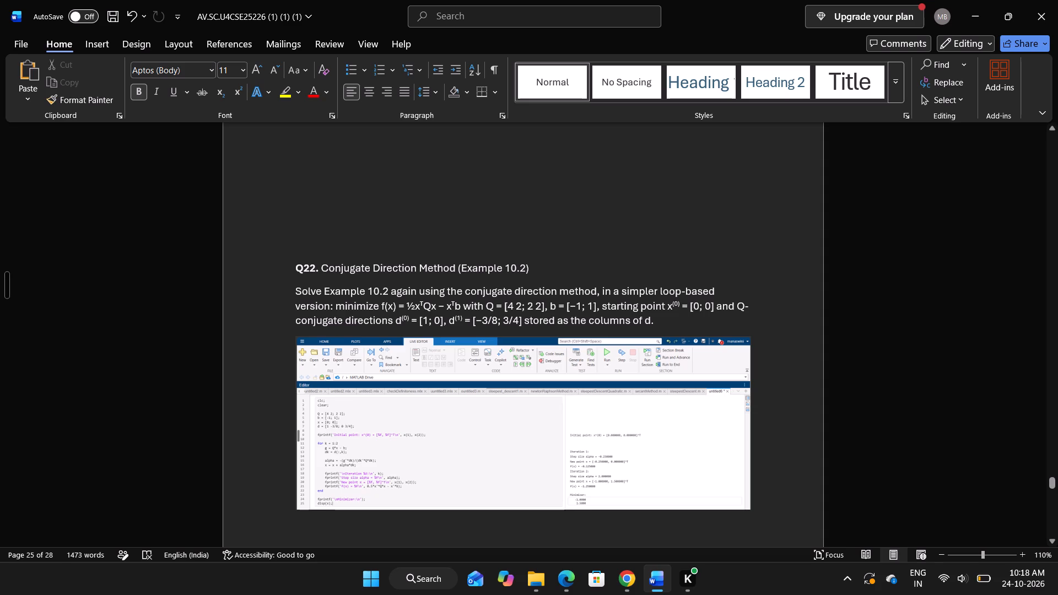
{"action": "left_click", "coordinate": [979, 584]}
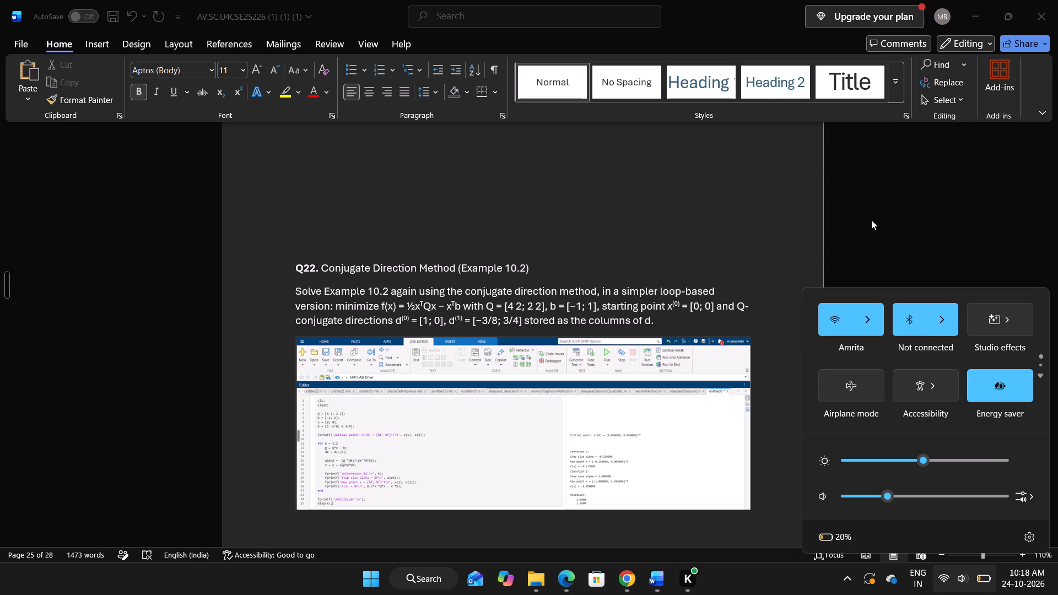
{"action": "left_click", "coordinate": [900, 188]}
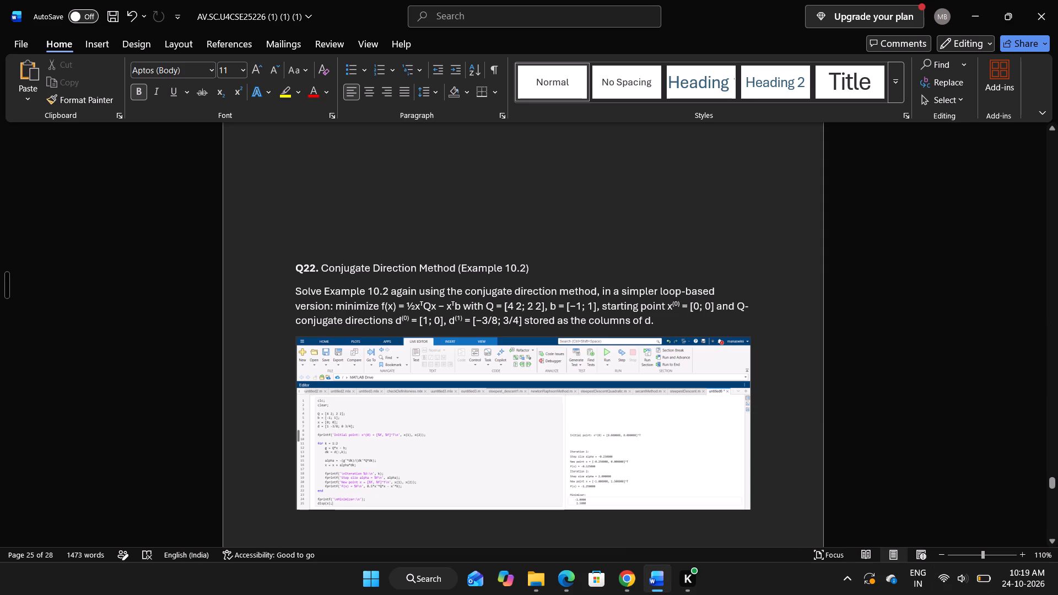
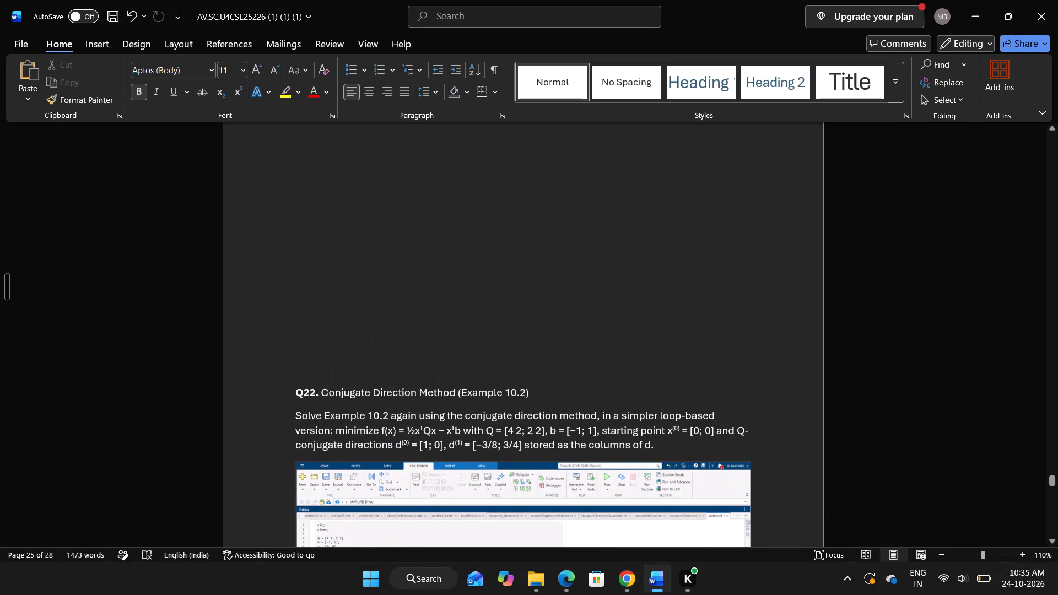
Review the page layout from Q22 back through the earlier questions to the critical-points question for f(x) = x³.
{"action": "scroll", "coordinate": [808, 509], "scroll_direction": "up", "scroll_amount": 6}
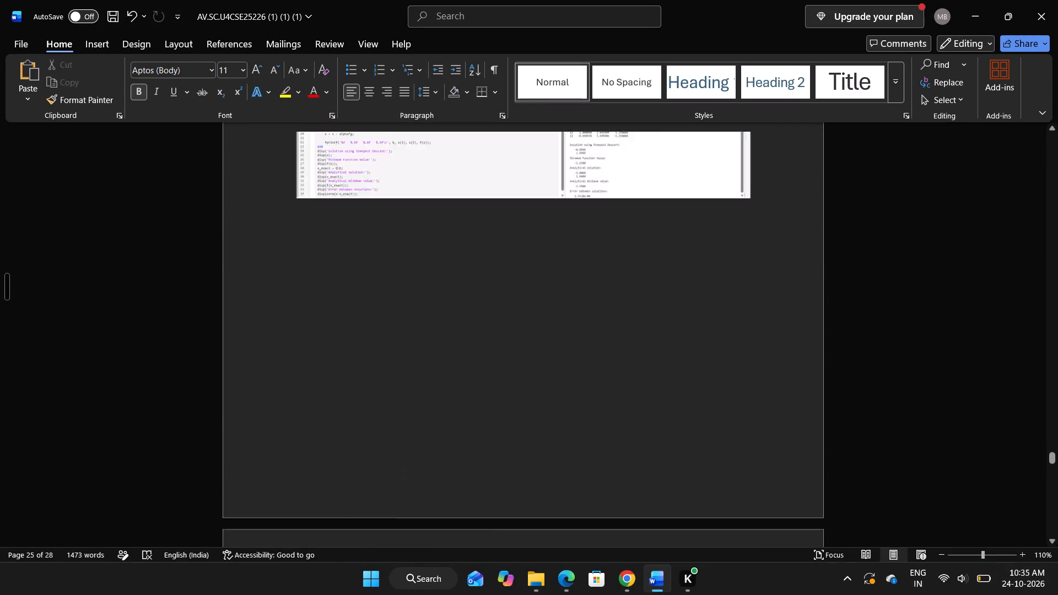
{"action": "scroll", "coordinate": [808, 509], "scroll_direction": "up", "scroll_amount": 15}
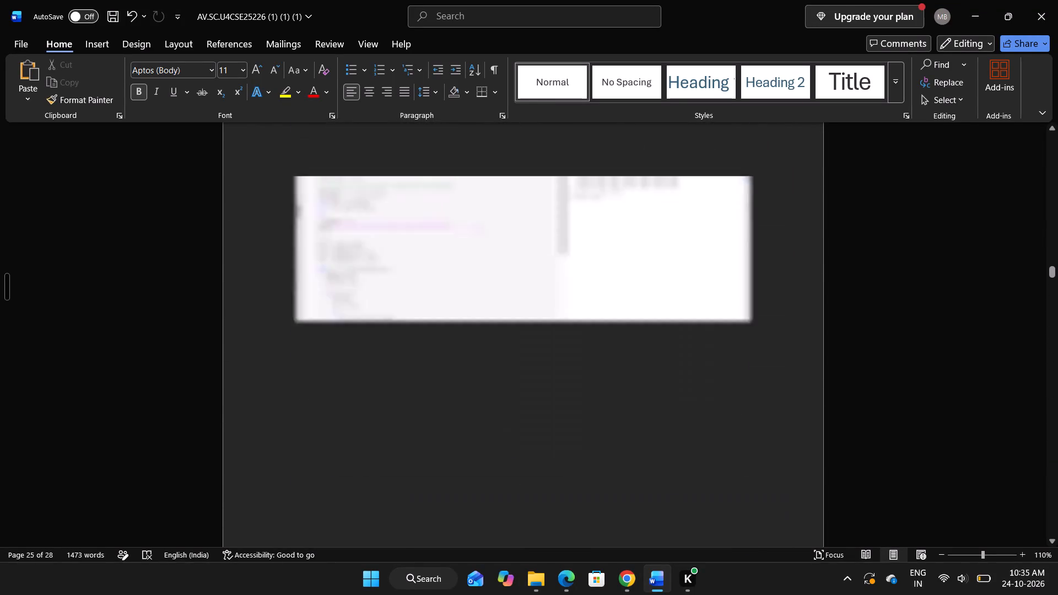
{"action": "scroll", "coordinate": [808, 509], "scroll_direction": "up", "scroll_amount": 12}
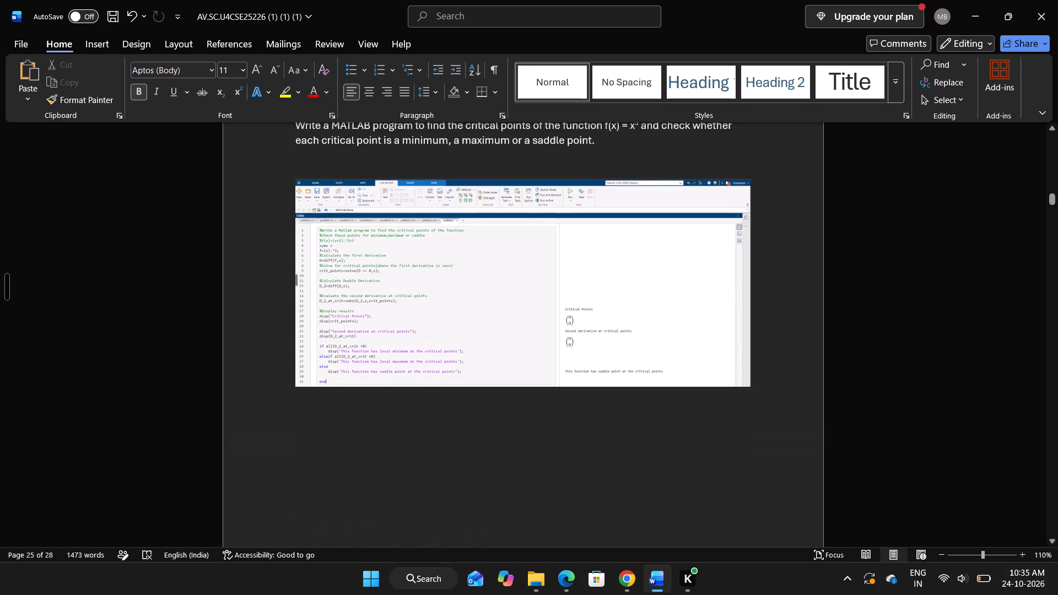
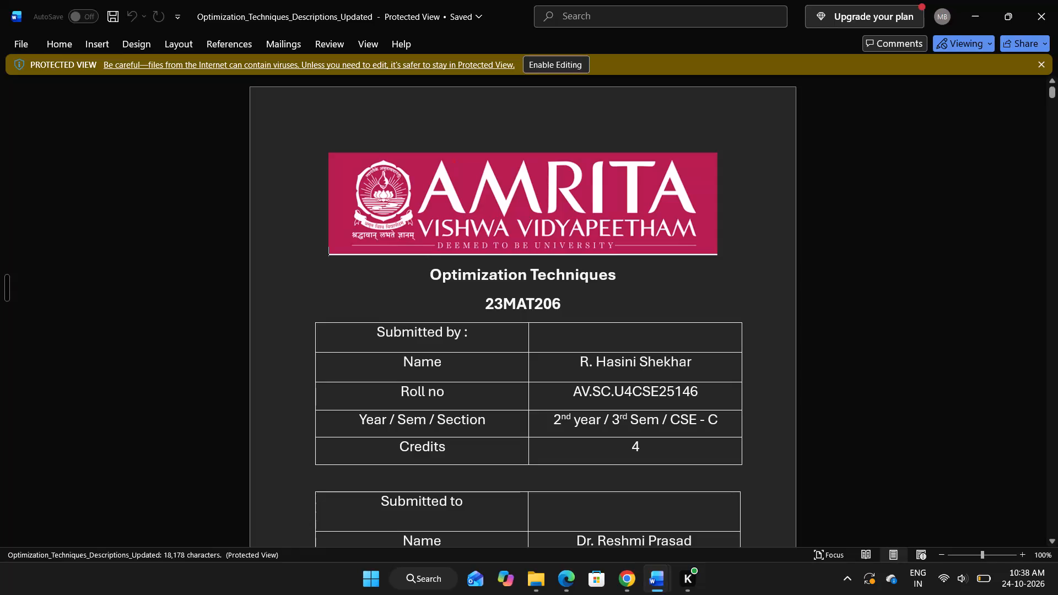
Read through the Optimization_Techniques_Descriptions_Updated document from the cover page and question index to Q4, checking each question's screenshot and description.
{"action": "scroll", "coordinate": [612, 323], "scroll_direction": "down", "scroll_amount": 2}
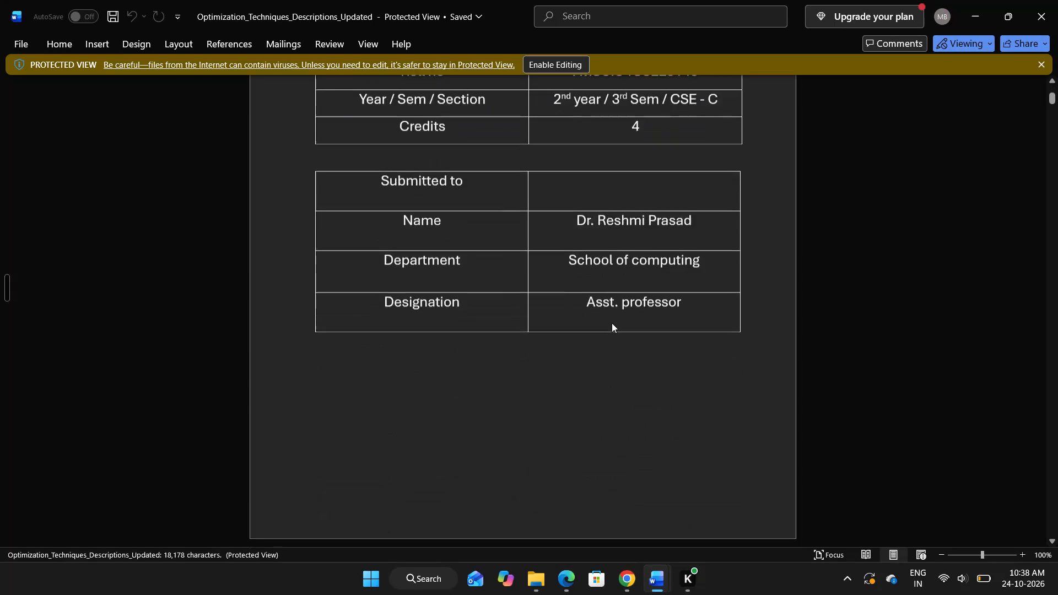
{"action": "scroll", "coordinate": [612, 323], "scroll_direction": "down", "scroll_amount": 7}
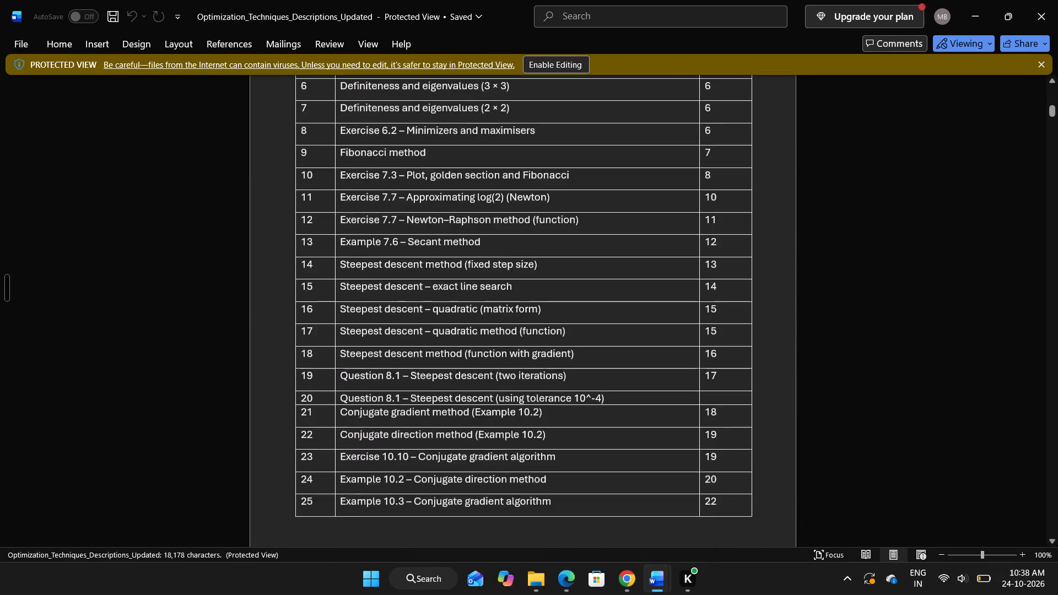
{"action": "scroll", "coordinate": [612, 323], "scroll_direction": "down", "scroll_amount": 3}
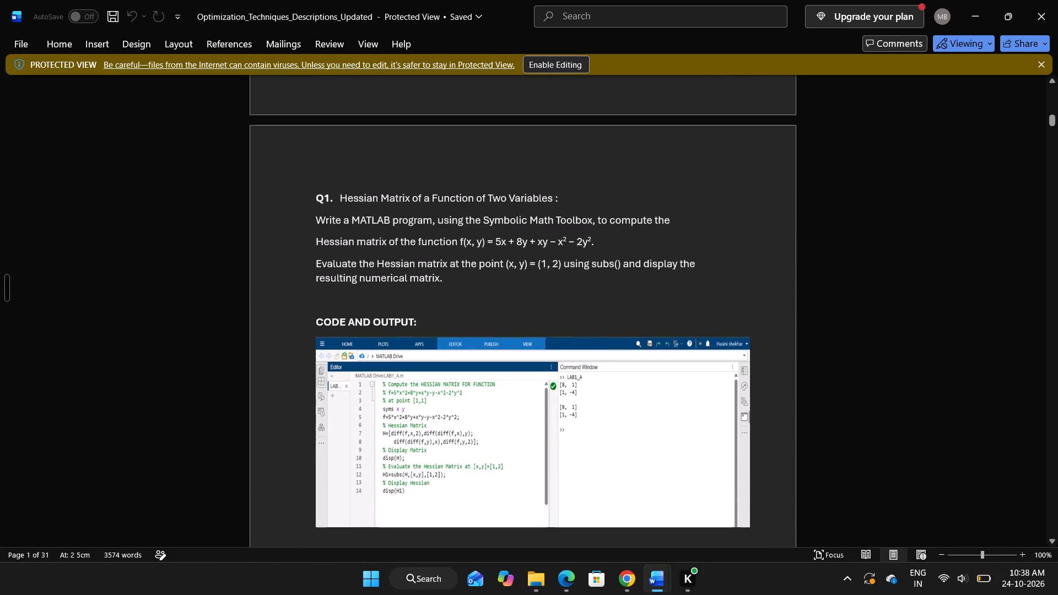
{"action": "scroll", "coordinate": [612, 323], "scroll_direction": "down", "scroll_amount": 3}
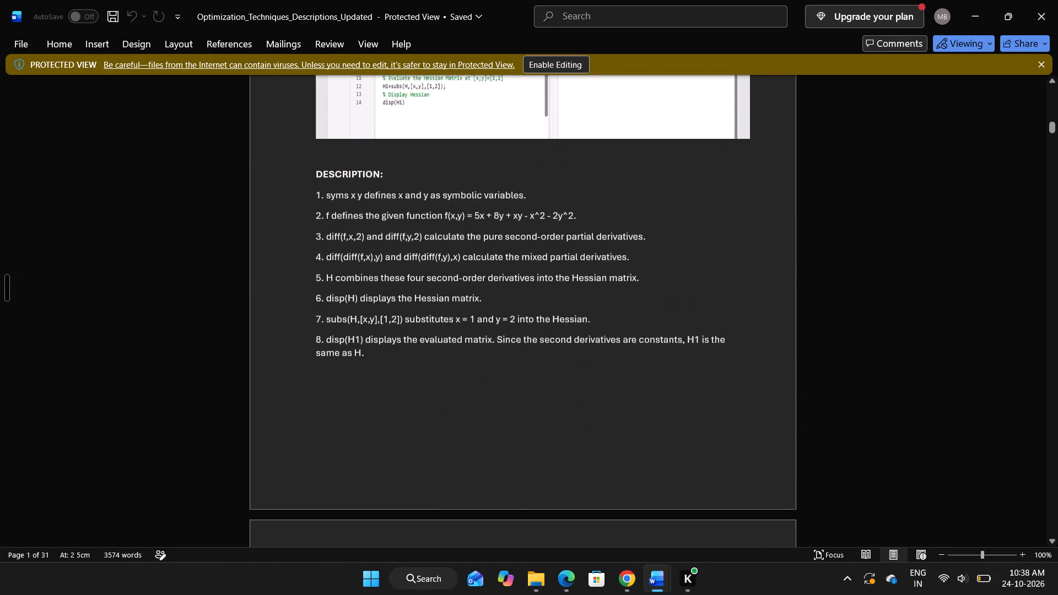
{"action": "scroll", "coordinate": [612, 323], "scroll_direction": "down", "scroll_amount": 2}
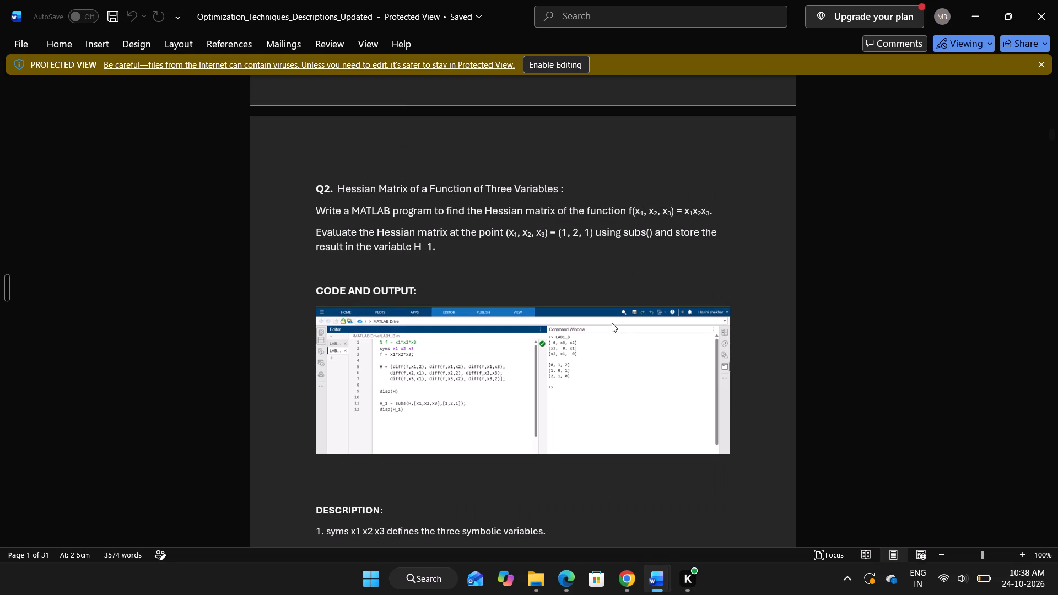
{"action": "scroll", "coordinate": [614, 325], "scroll_direction": "down", "scroll_amount": 3}
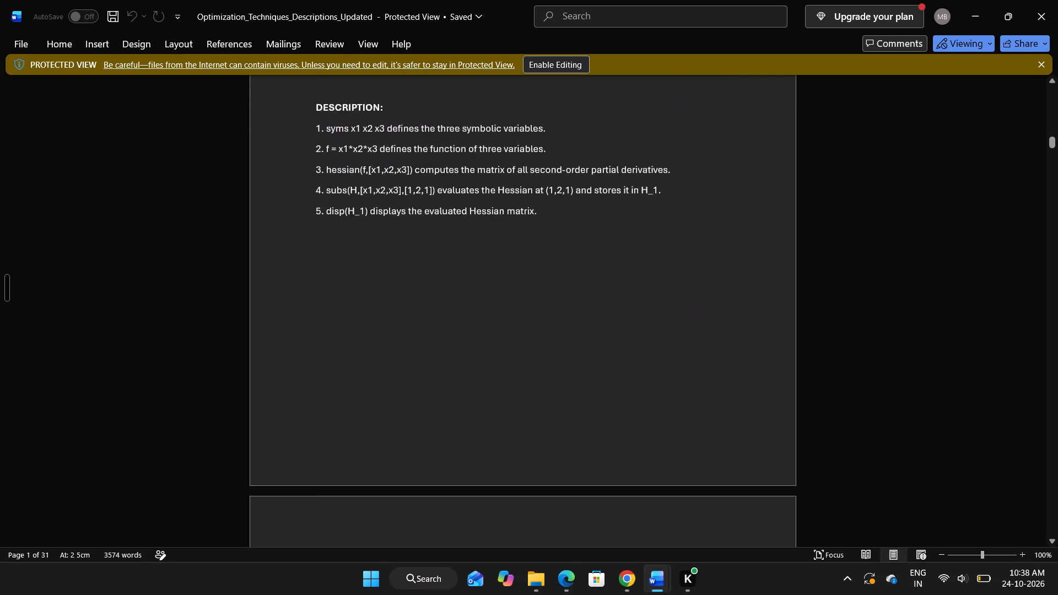
{"action": "scroll", "coordinate": [614, 325], "scroll_direction": "down", "scroll_amount": 2}
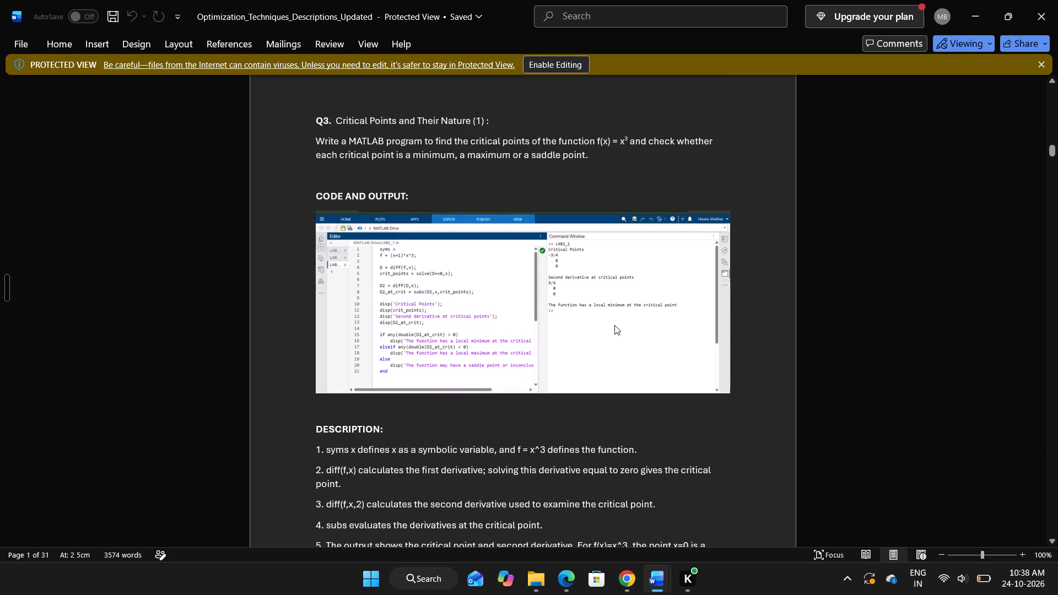
{"action": "scroll", "coordinate": [638, 361], "scroll_direction": "down", "scroll_amount": 5}
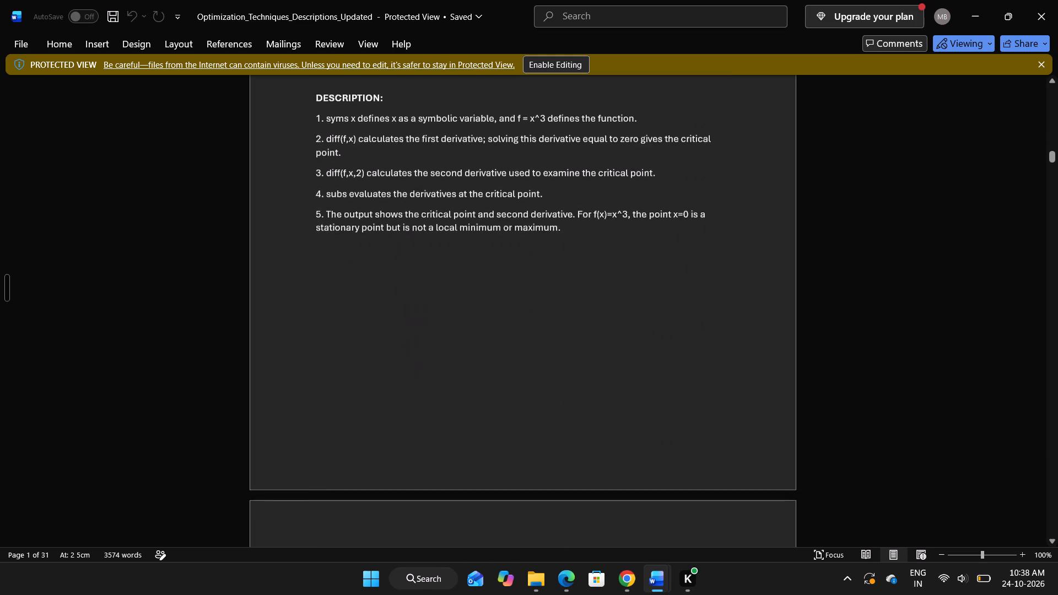
{"action": "scroll", "coordinate": [638, 361], "scroll_direction": "down", "scroll_amount": 2}
{"action": "scroll", "coordinate": [638, 361], "scroll_direction": "up", "scroll_amount": 1}
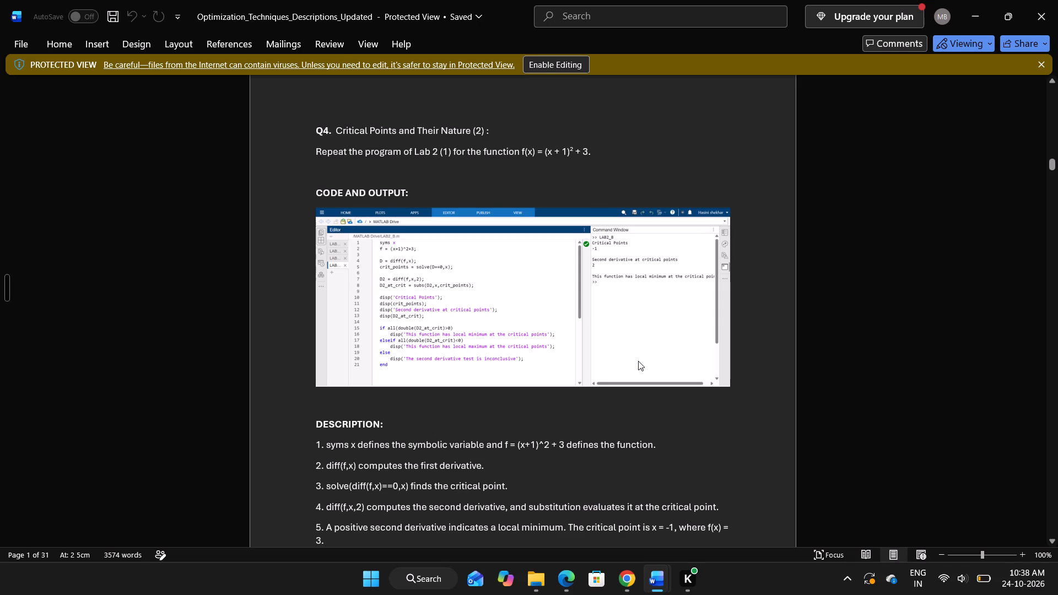
Review Q5 to Q9, from the matrix definiteness questions to the Fibonacci method, checking their layout, code screenshots and descriptions.
{"action": "scroll", "coordinate": [638, 361], "scroll_direction": "down", "scroll_amount": 3}
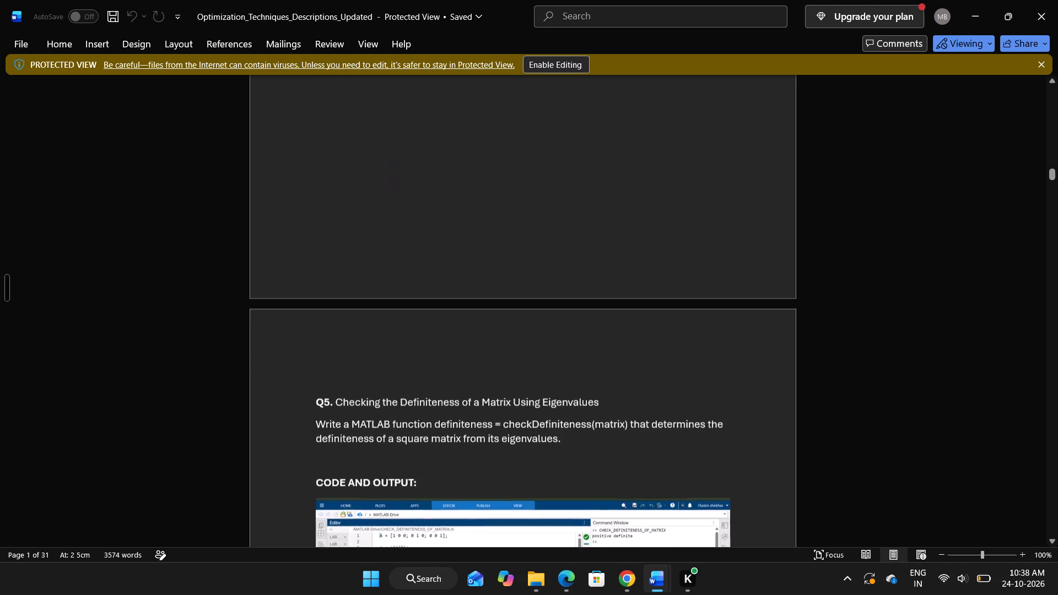
{"action": "scroll", "coordinate": [638, 361], "scroll_direction": "down", "scroll_amount": 6}
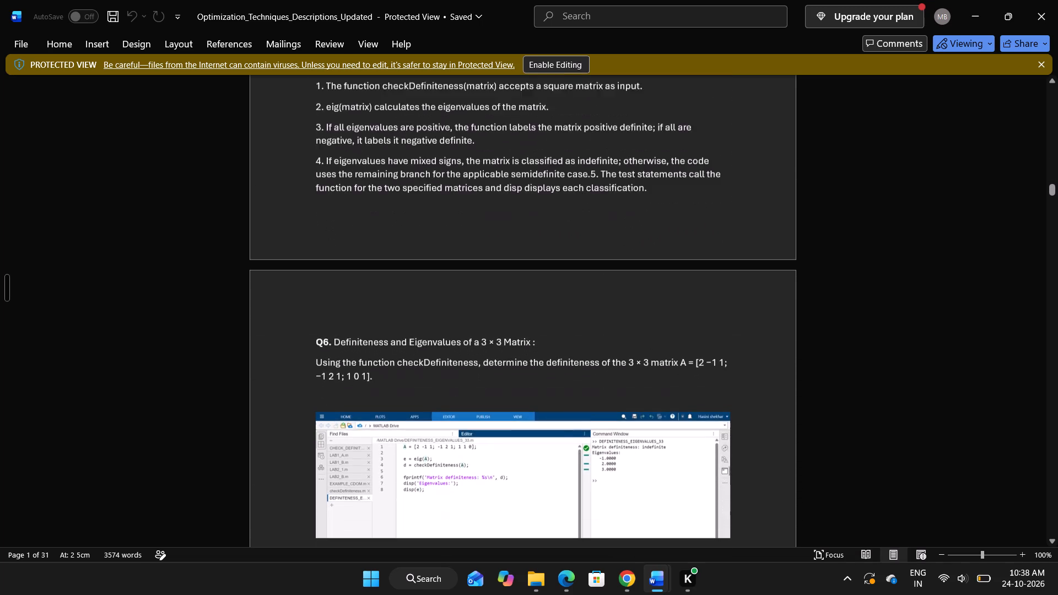
{"action": "scroll", "coordinate": [638, 361], "scroll_direction": "down", "scroll_amount": 6}
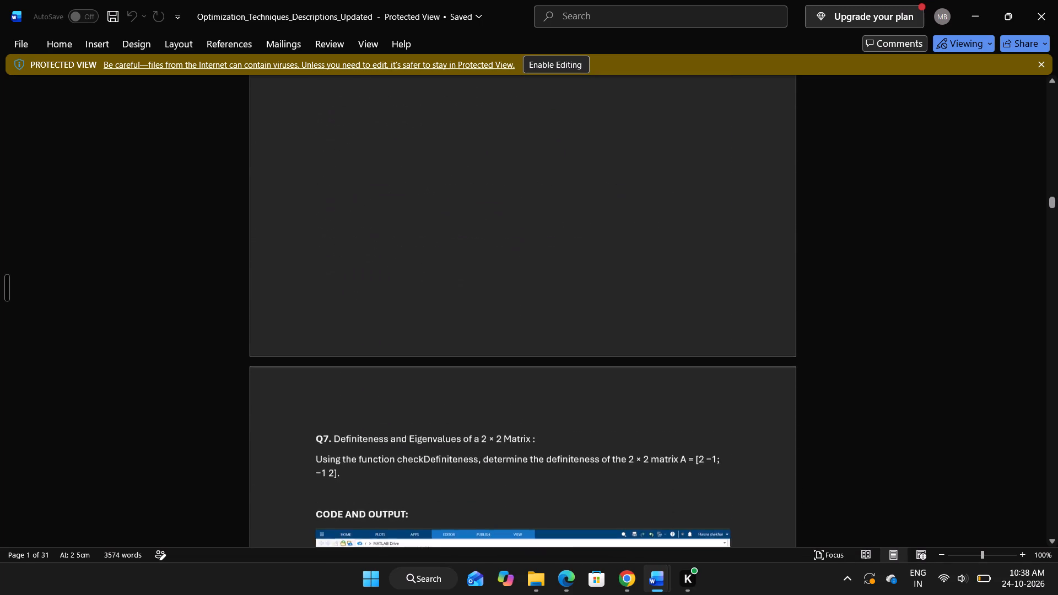
{"action": "scroll", "coordinate": [638, 361], "scroll_direction": "down", "scroll_amount": 6}
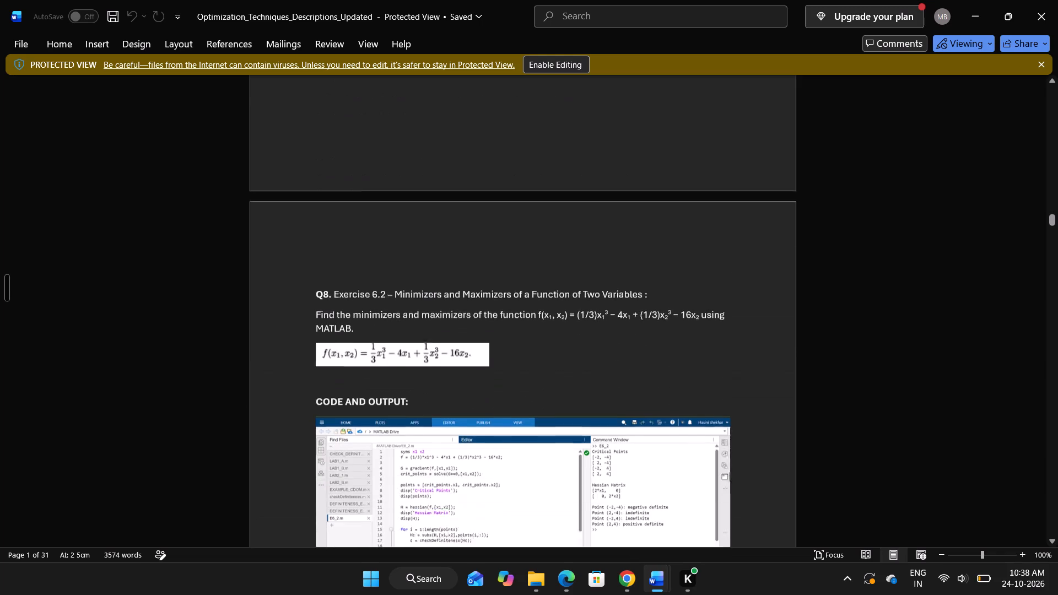
{"action": "scroll", "coordinate": [638, 361], "scroll_direction": "down", "scroll_amount": 8}
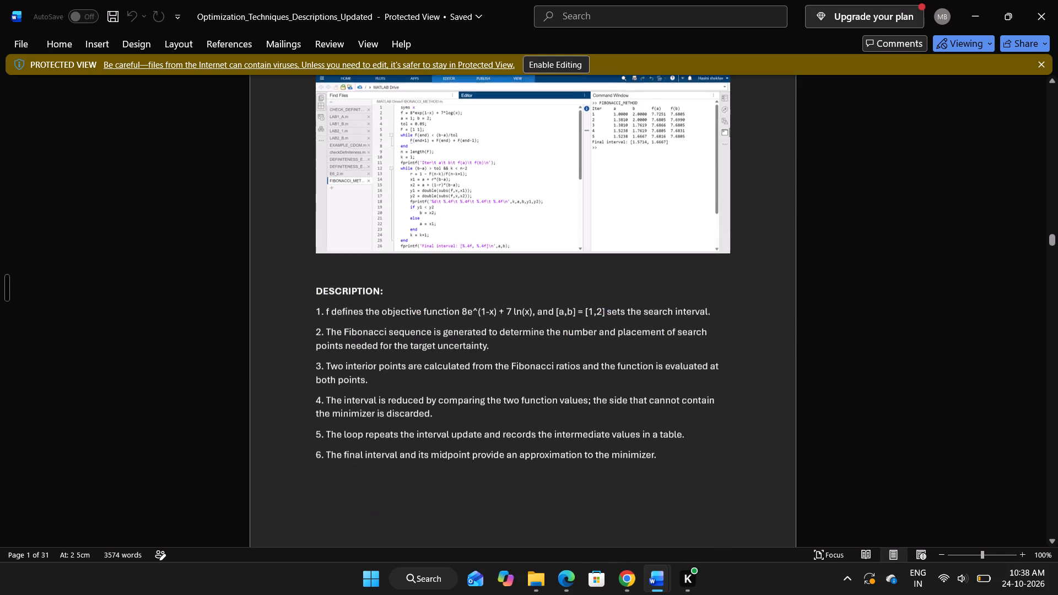
Examine Q10(a) on plotting f(x) over [1, 2], including its code screenshot, plot and description.
{"action": "scroll", "coordinate": [638, 361], "scroll_direction": "down", "scroll_amount": 6}
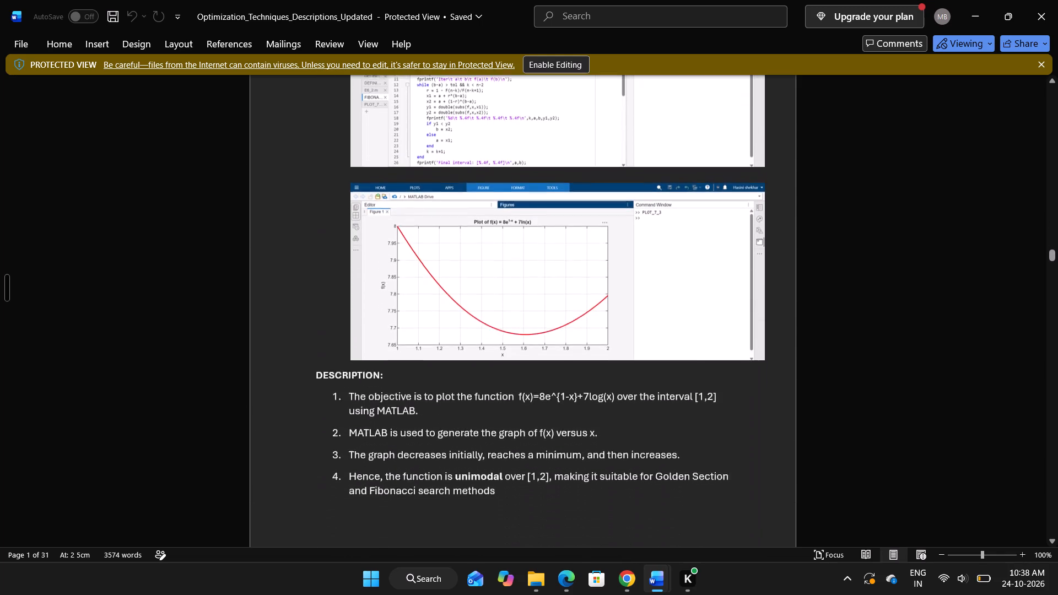
{"action": "scroll", "coordinate": [638, 361], "scroll_direction": "down", "scroll_amount": 1}
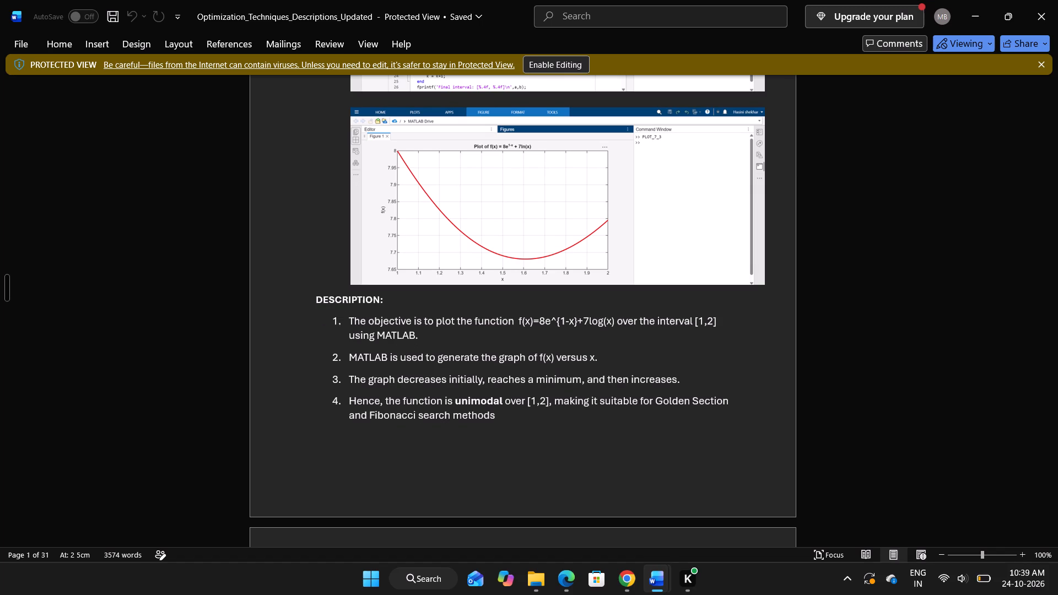
{"action": "scroll", "coordinate": [638, 361], "scroll_direction": "up", "scroll_amount": 1}
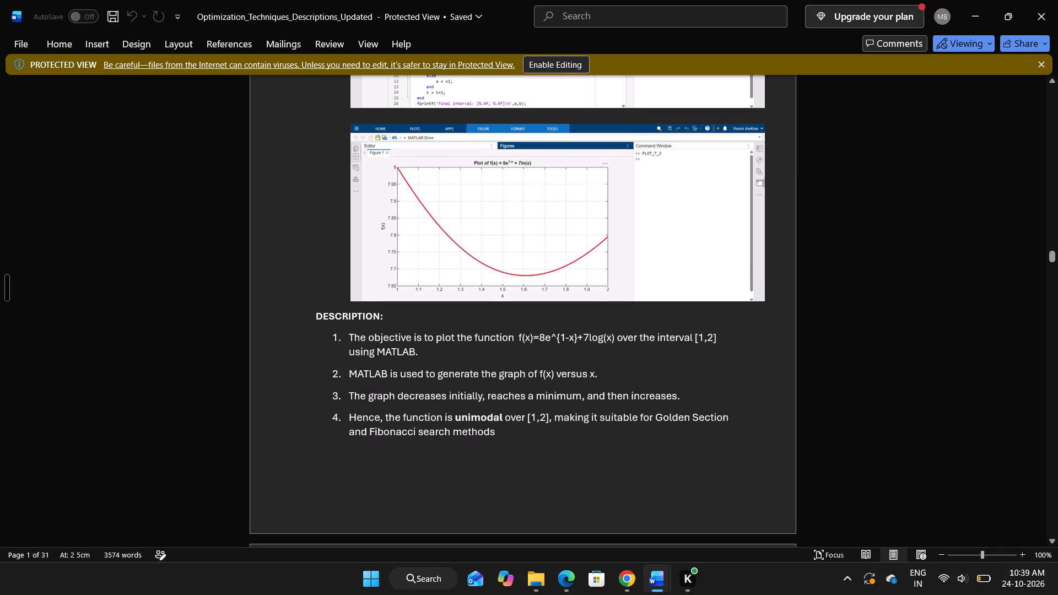
{"action": "scroll", "coordinate": [592, 280], "scroll_direction": "up", "scroll_amount": 2}
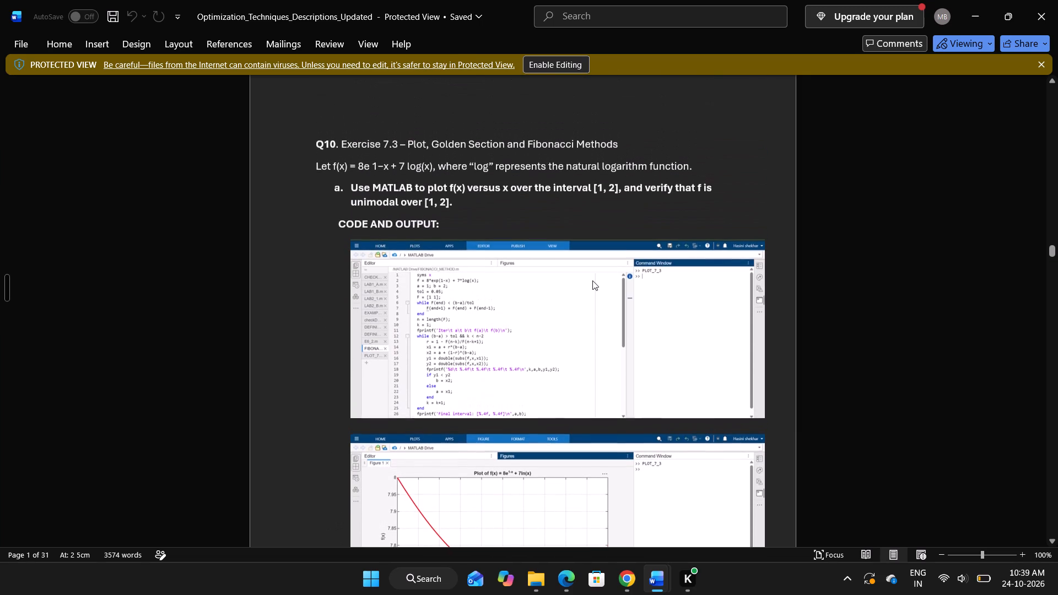
{"action": "scroll", "coordinate": [592, 280], "scroll_direction": "left", "scroll_amount": 1}
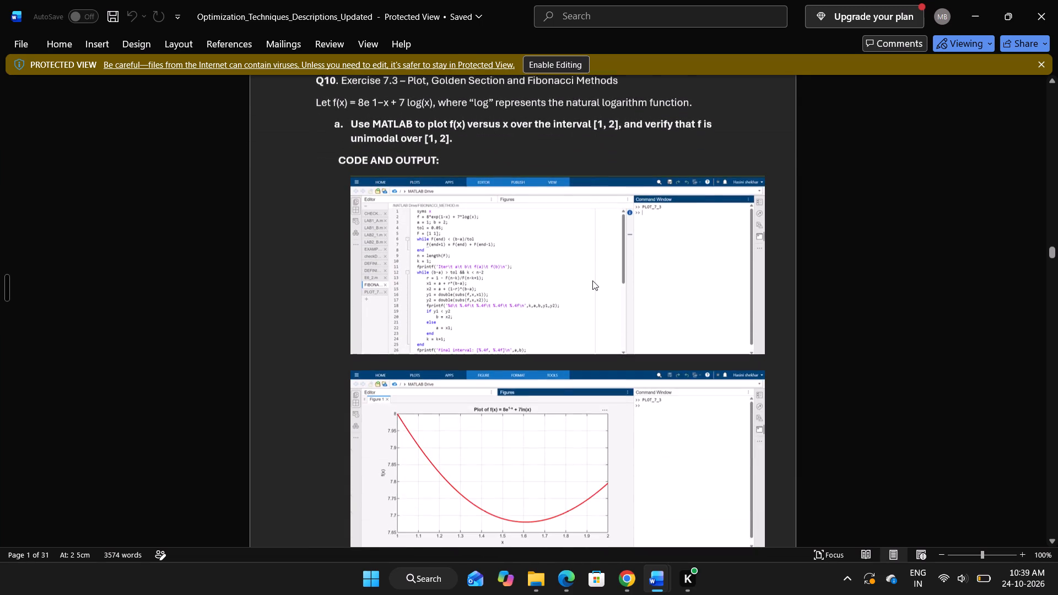